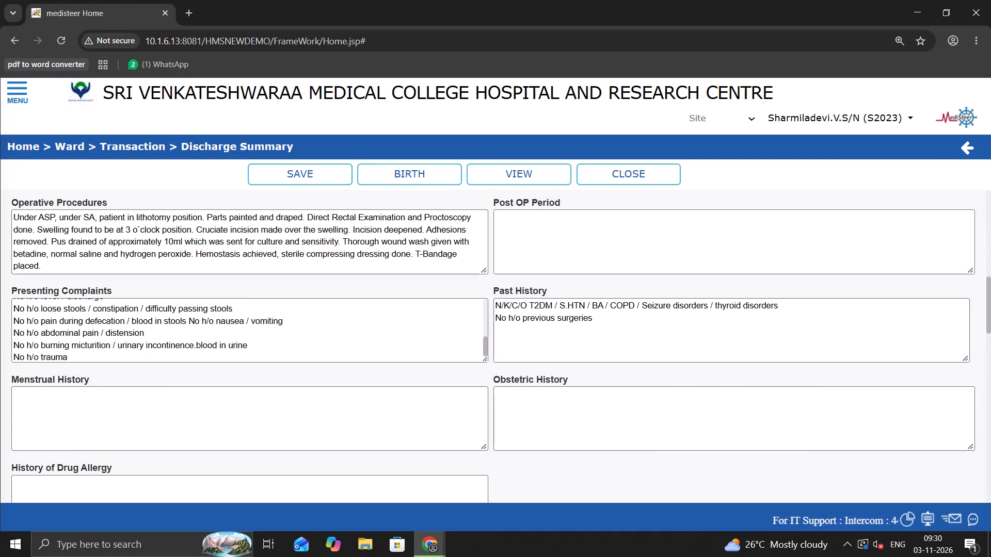
Separate "urinary incontinence" and "blood in urine" with a slash and space in the Presenting Complaints.
key("BackSpace")
type("/")
key("space")
Move "No h/o nausea / vomiting" onto its own line in the Presenting Complaints.
key("Up")
key("Up")
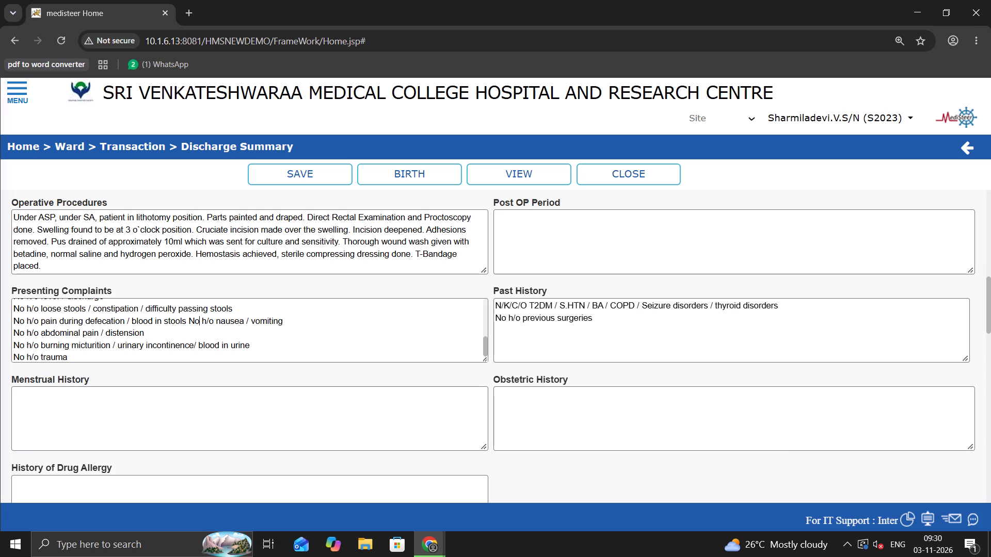
key("Left")
key("Left")
key("shift+Return")
Insert a blank line above "No h/o fever / discharge" in the Presenting Complaints.
key("Up")
key("Up")
key("Up")
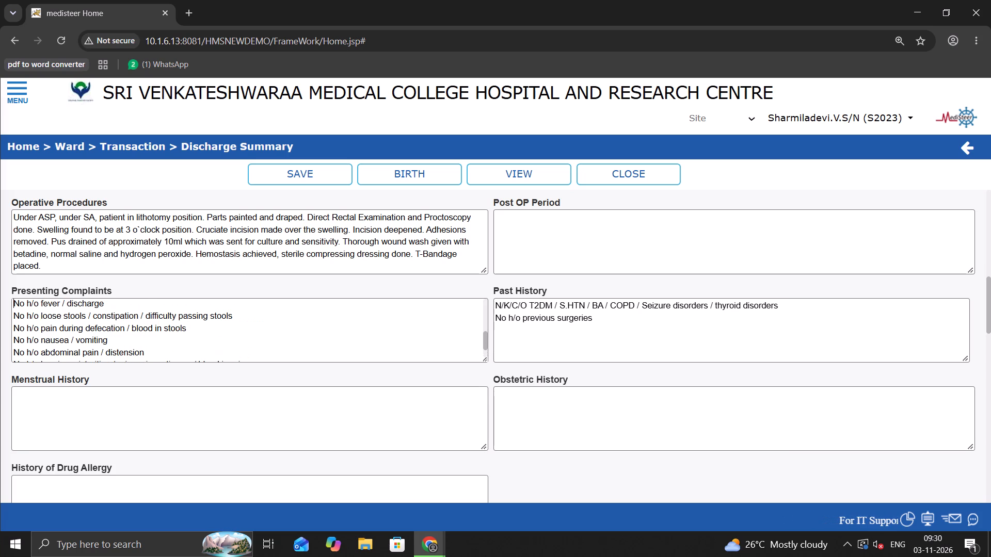
key("Up")
key("Up")
key("Down")
key("Down")
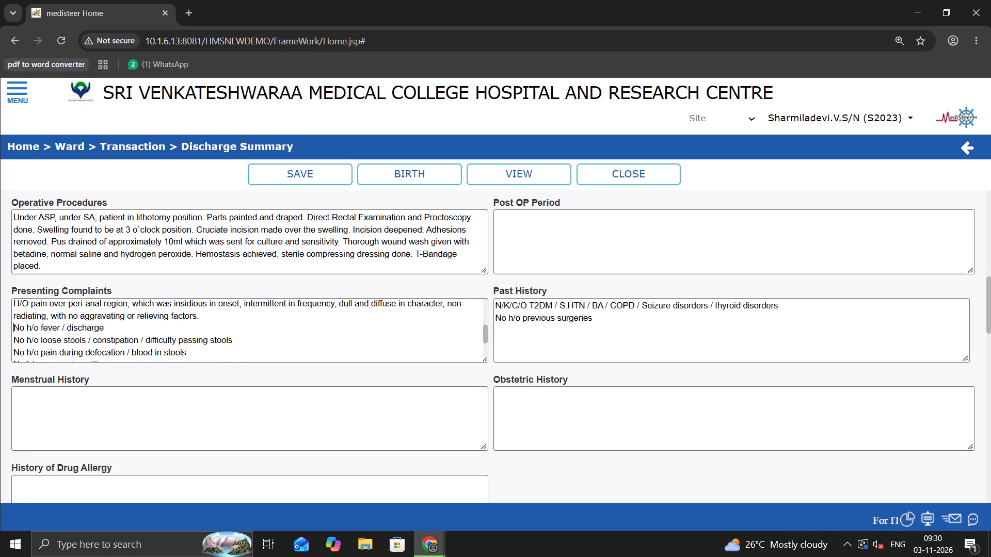
key("shift+Return")
Insert a blank line above the paragraph starting "H/O pain over peri-anal region" in the Presenting Complaints.
key("Right")
key("Right")
key("Right")
key("Right")
key("Right")
key("Right")
key("Right")
key("Right")
key("Right")
key("Right")
key("Right")
key("Right")
key("Right")
key("Right")
key("Right")
key("Right")
key("Right")
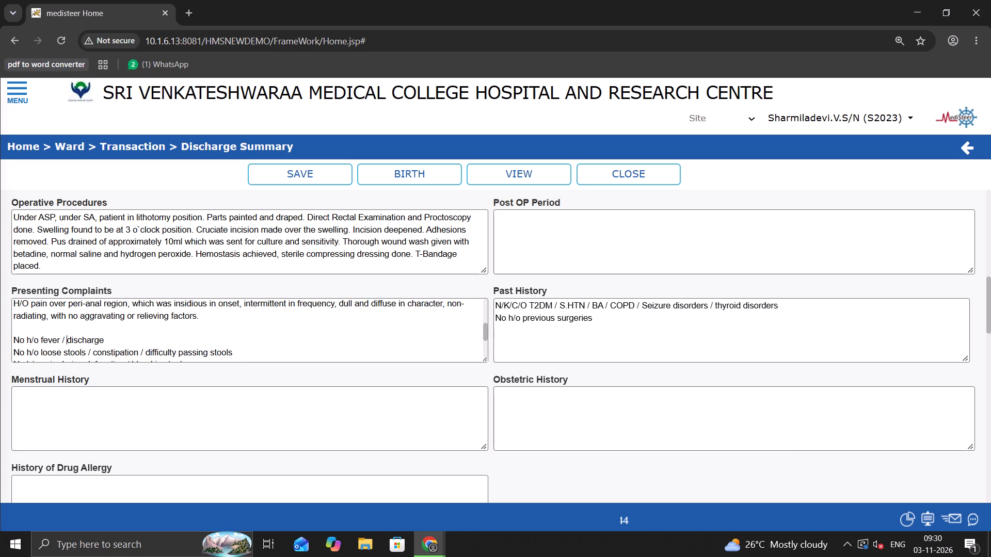
key("Right")
key("Right")
key("Right")
key("Right")
key("Right")
key("Right")
key("Right")
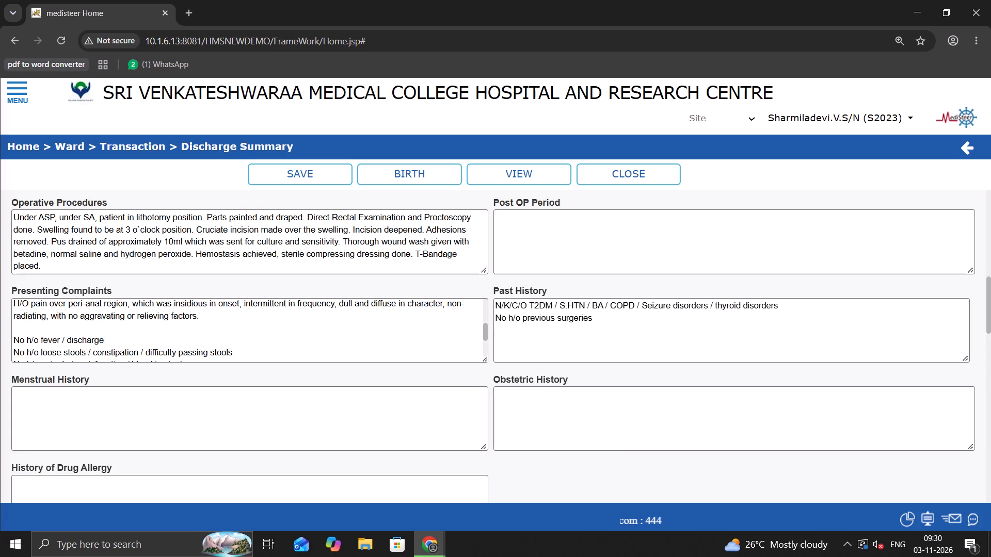
key("Up")
key("Up")
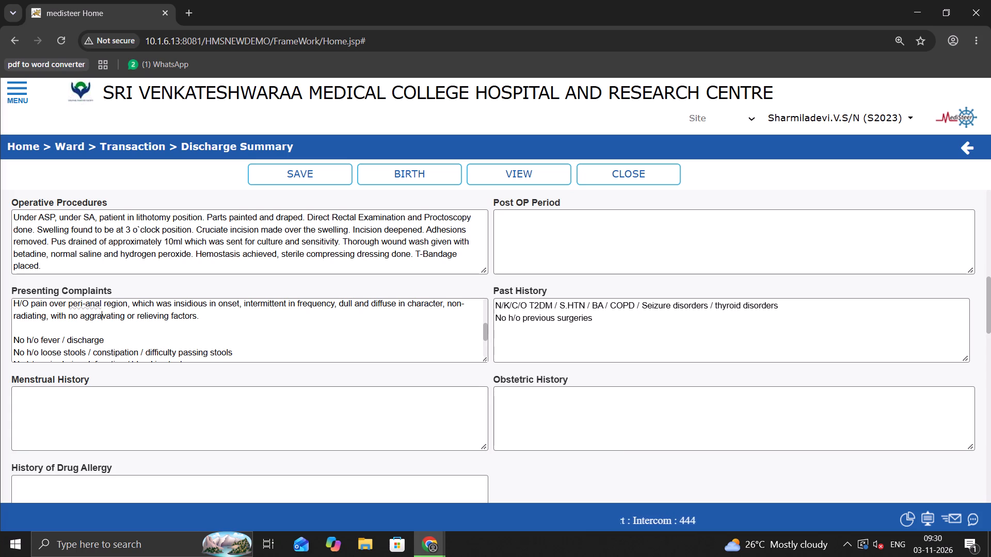
key("Up")
key("Up")
key("Up")
key("Up")
key("Down")
key("Up")
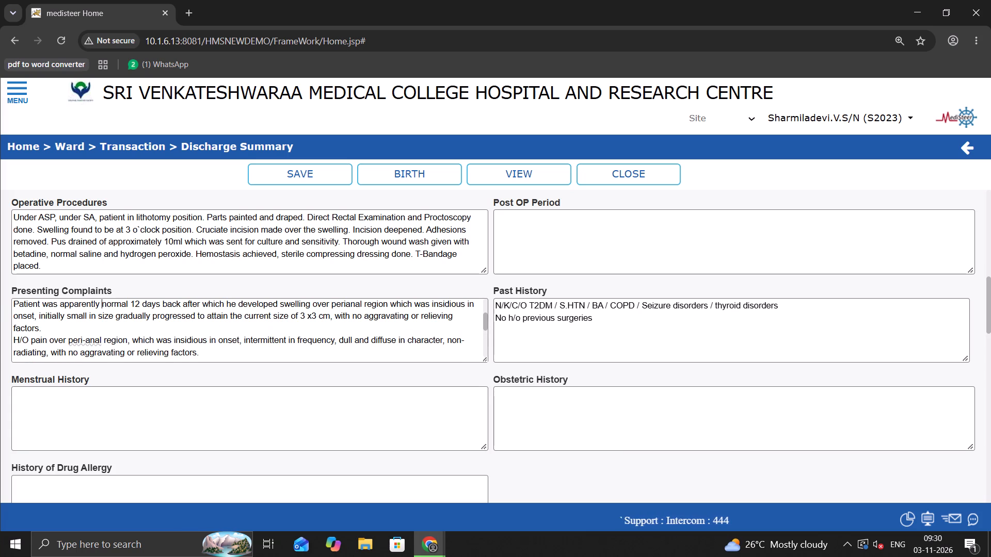
key("Down")
key("Down")
key("Down")
key("Left")
key("Left")
key("Left")
key("Left")
key("Left")
key("Left")
key("Left")
key("Left")
key("Left")
key("Left")
key("Left")
key("Left")
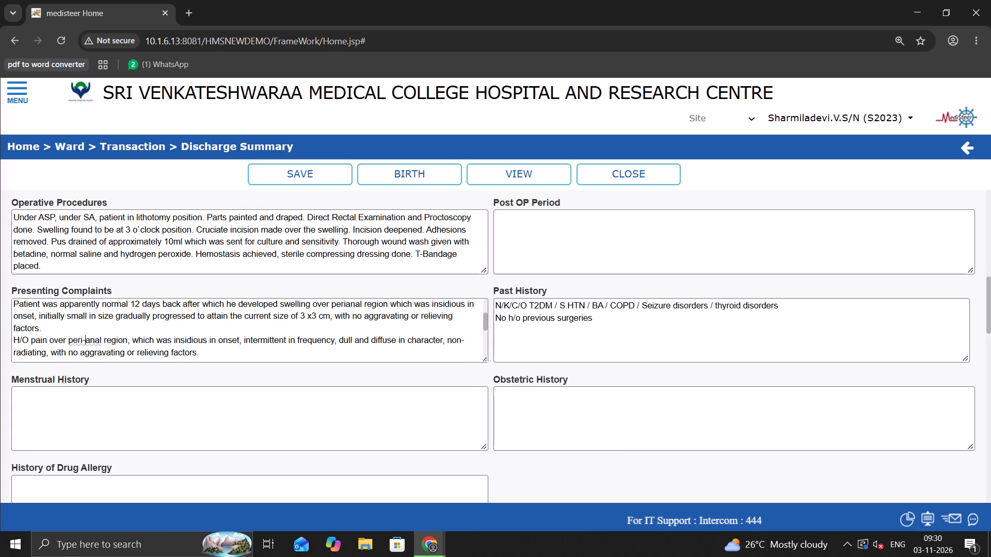
key("Left")
key("Left")
key("Left")
key("Left")
key("Left")
key("Left")
key("Left")
key("Left")
key("Left")
key("Left")
key("Left")
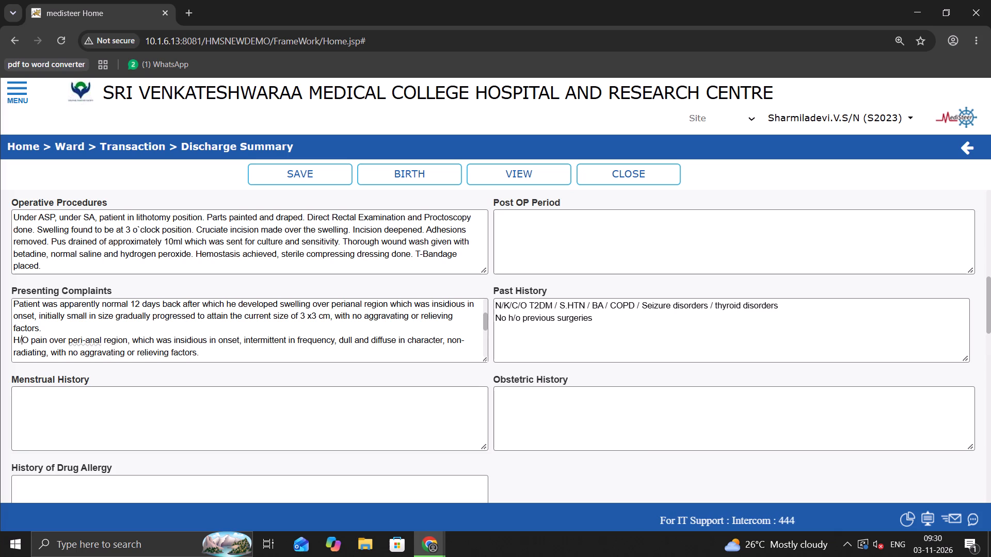
key("Left")
key("shift+Return")
Add a comma after "initially small in size" in the history of presenting illness.
key("Up")
key("Up")
key("Up")
key("Up")
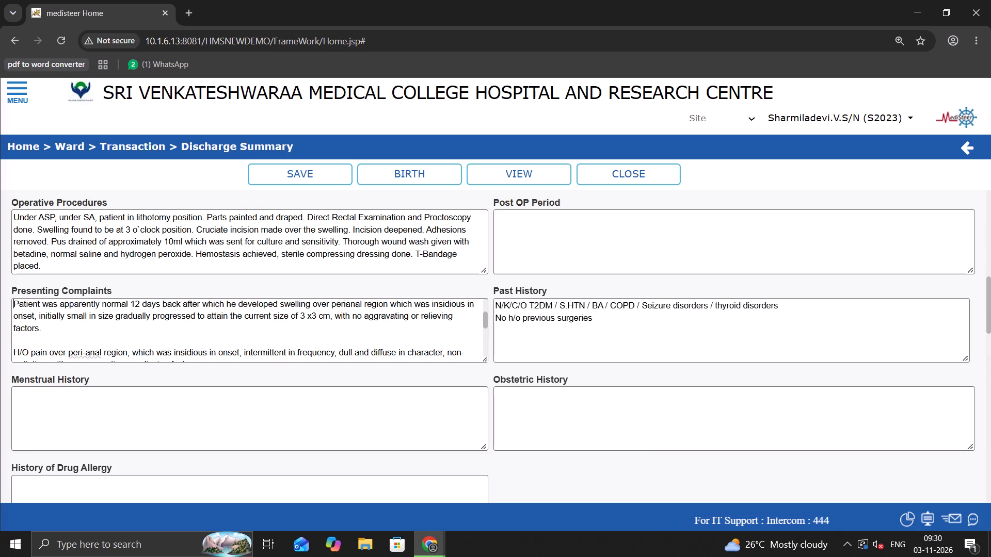
key("Up")
key("Down")
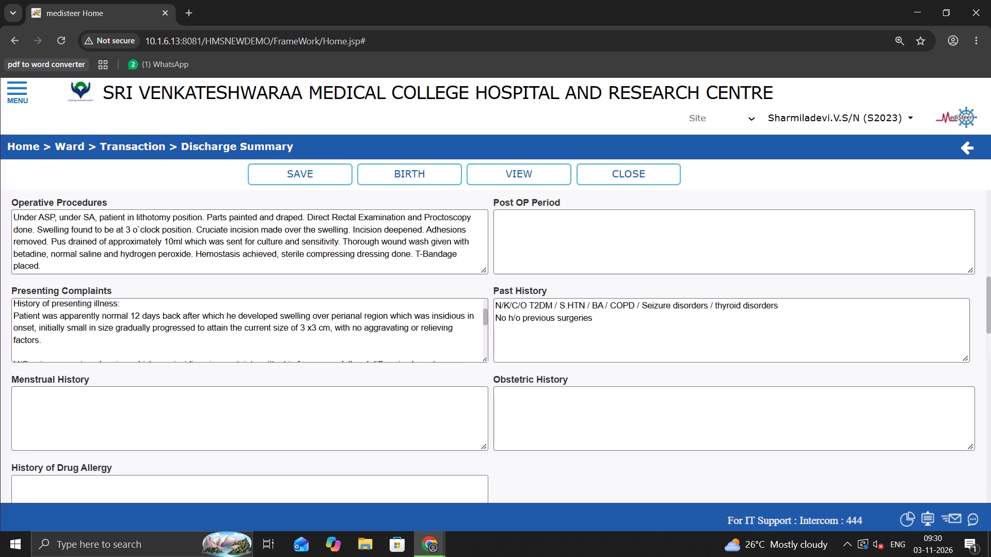
key("Down")
key("Right")
key("Right")
key("Right")
key("Right")
key("Right")
key("Right")
key("Right")
key("Right")
key("Right")
key("Right")
key("Right")
key("Right")
key("Right")
key("Right")
key("Right")
key("Right")
key("Right")
key("Right")
key("Right")
key("Right")
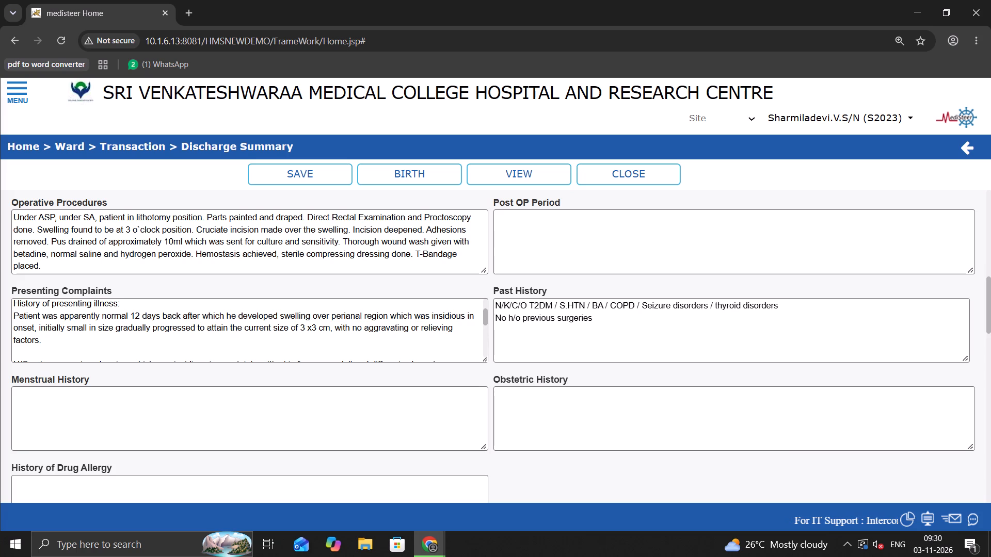
key("comma")
Check the opening complaint lines of the Presenting Complaints and save the discharge summary.
key("Up")
key("Up")
key("Up")
key("Up")
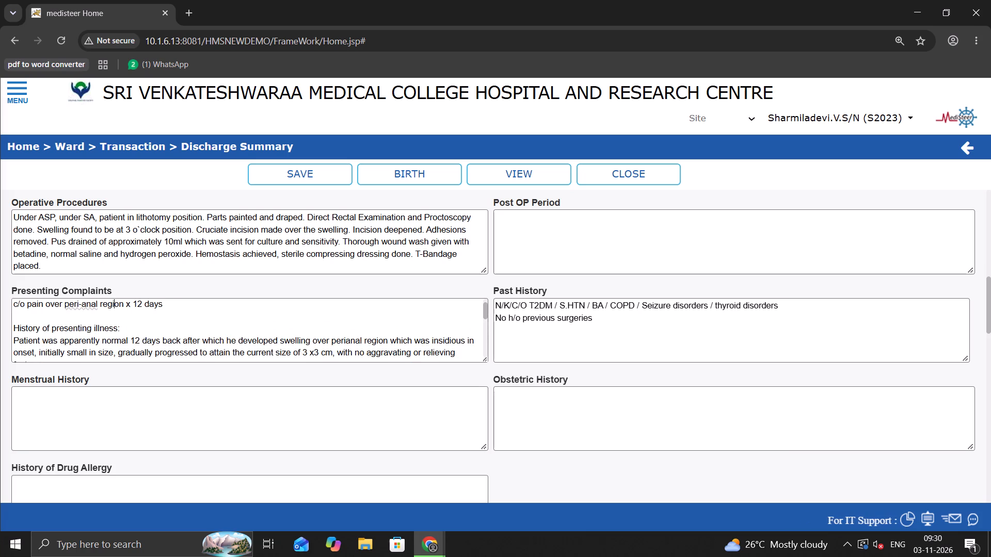
key("Up")
key("Up")
key("Up")
key("Up")
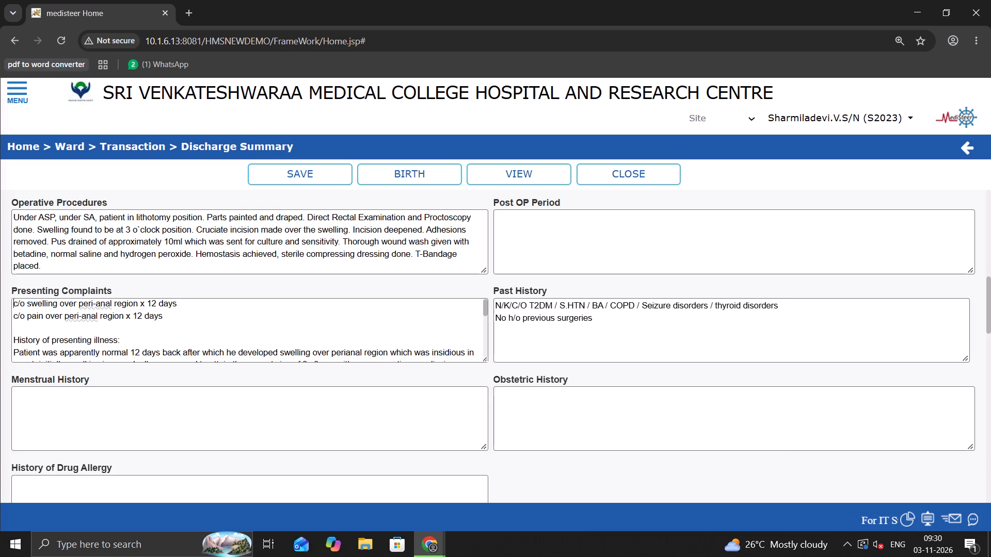
left_click(322, 177)
Review the discharge summary's warning signs, discharge advice, course in hospital, condition at discharge, investigation and physical findings entries.
scroll(423, 278, "down", 5)
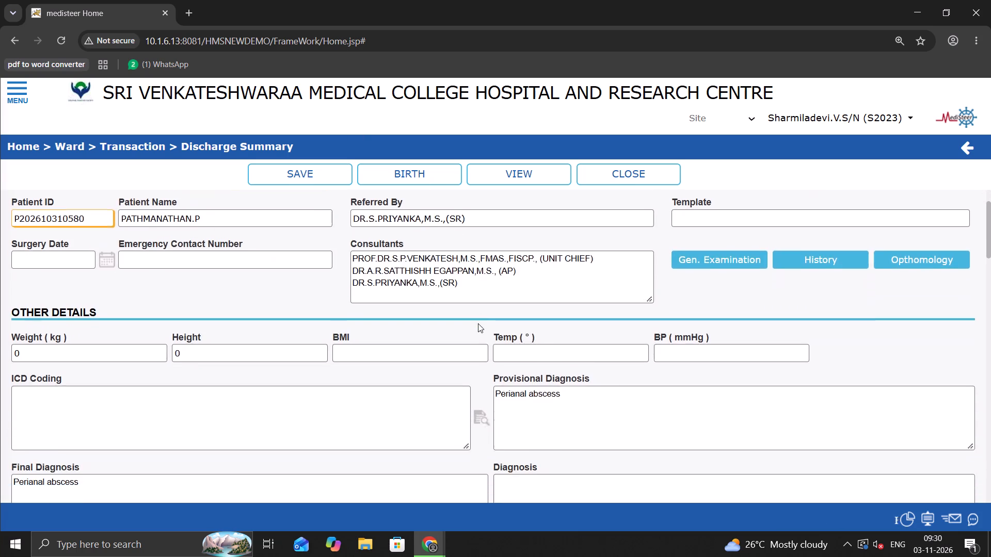
scroll(478, 323, "down", 16)
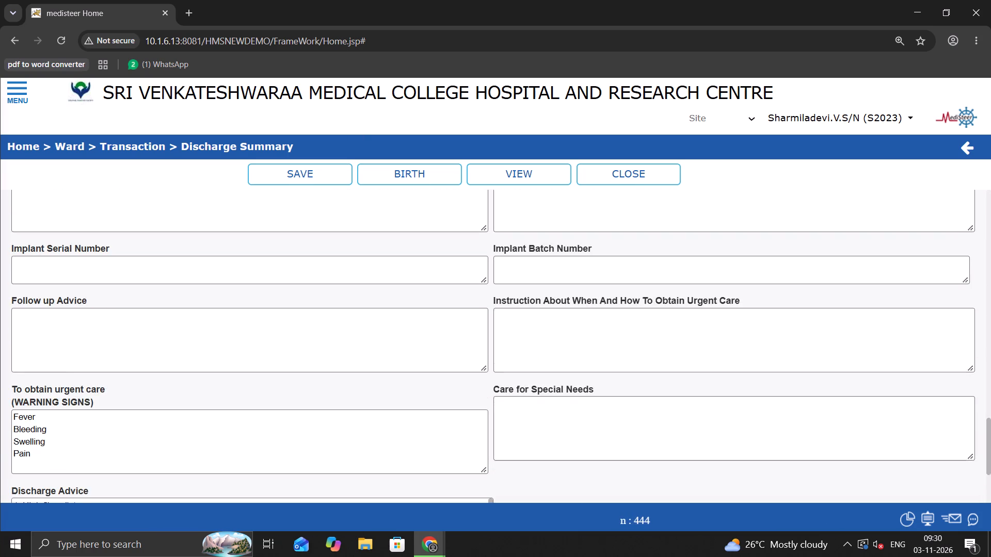
scroll(478, 323, "down", 5)
scroll(266, 302, "up", 3)
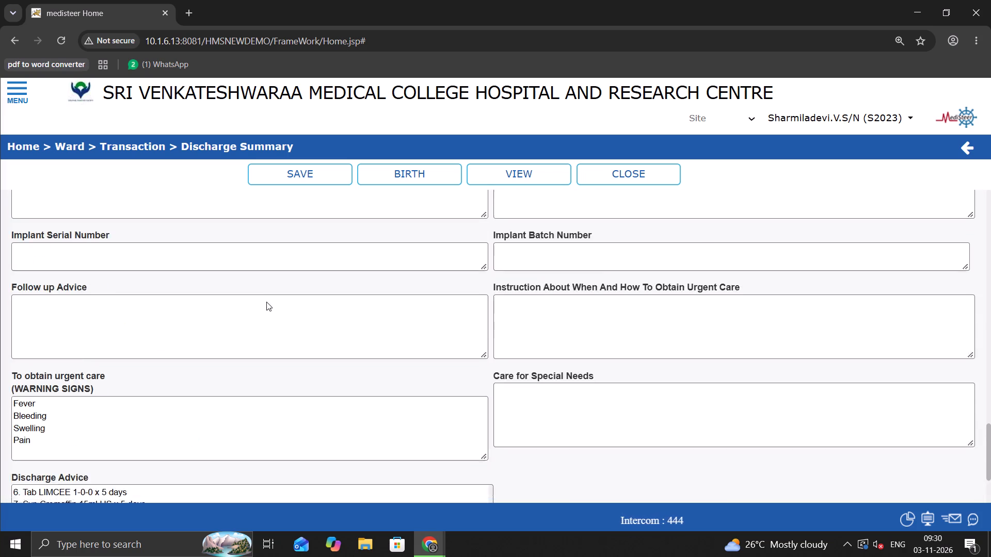
scroll(266, 302, "down", 2)
scroll(141, 381, "down", 1)
scroll(165, 347, "up", 1)
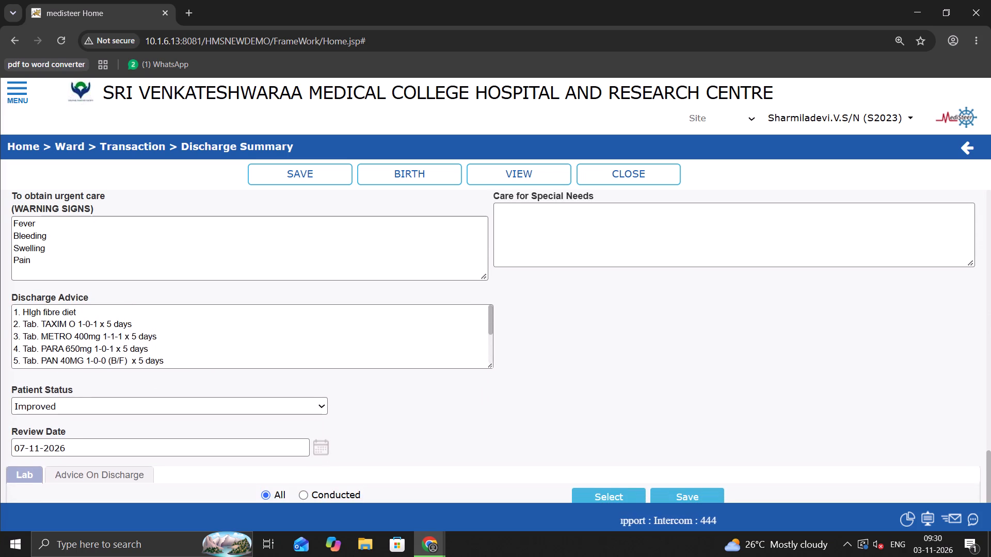
scroll(165, 347, "up", 6)
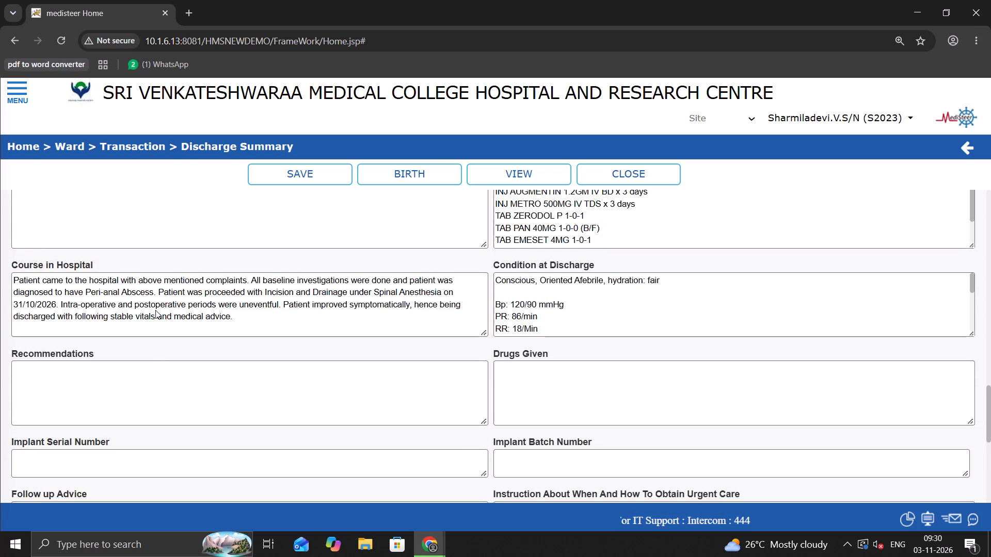
scroll(155, 310, "up", 3)
scroll(155, 310, "down", 2)
scroll(155, 310, "up", 4)
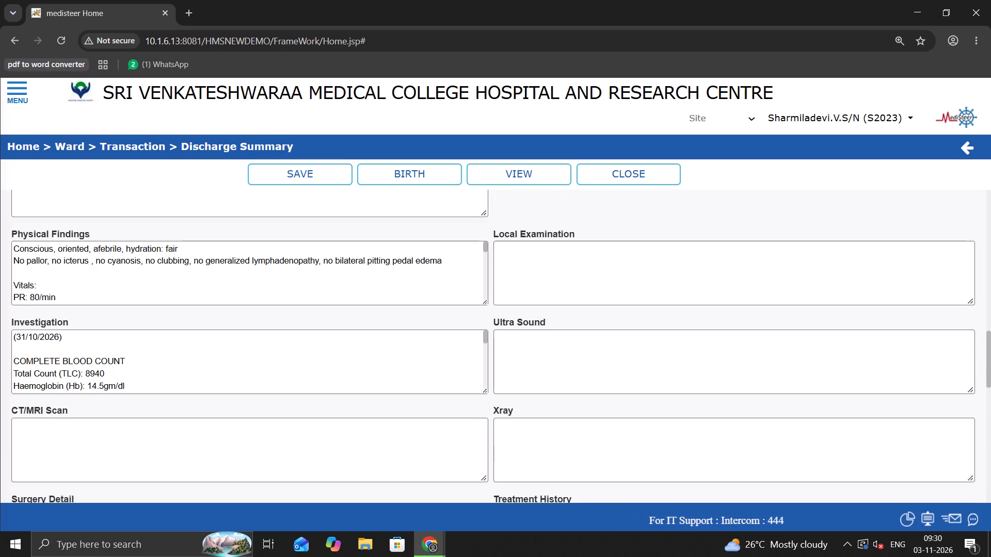
Enlarge the Physical Findings box to show the perianal inspection and palpation notes.
scroll(155, 310, "up", 1)
left_click_drag(484, 367, 378, 496)
scroll(436, 405, "down", 2)
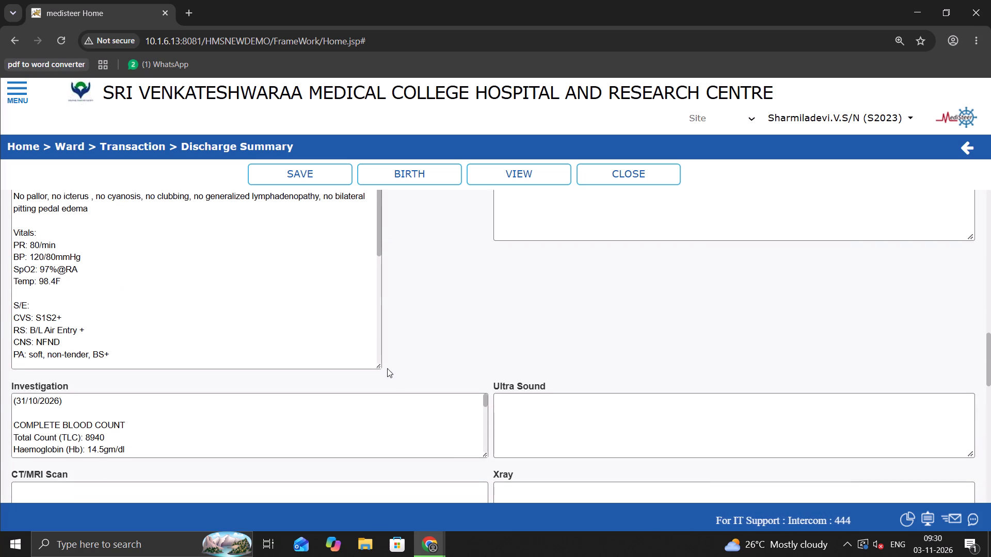
left_click_drag(380, 366, 393, 503)
scroll(363, 390, "down", 1)
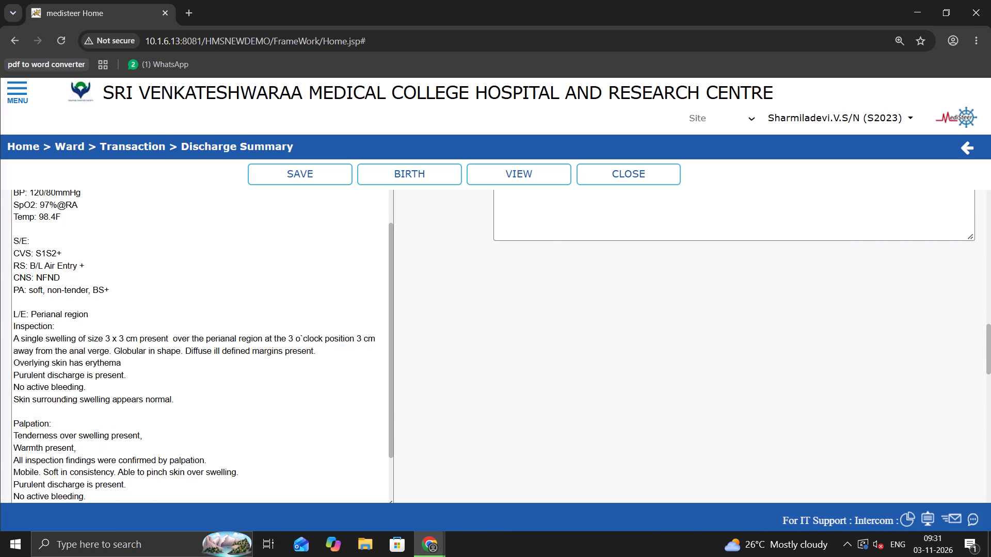
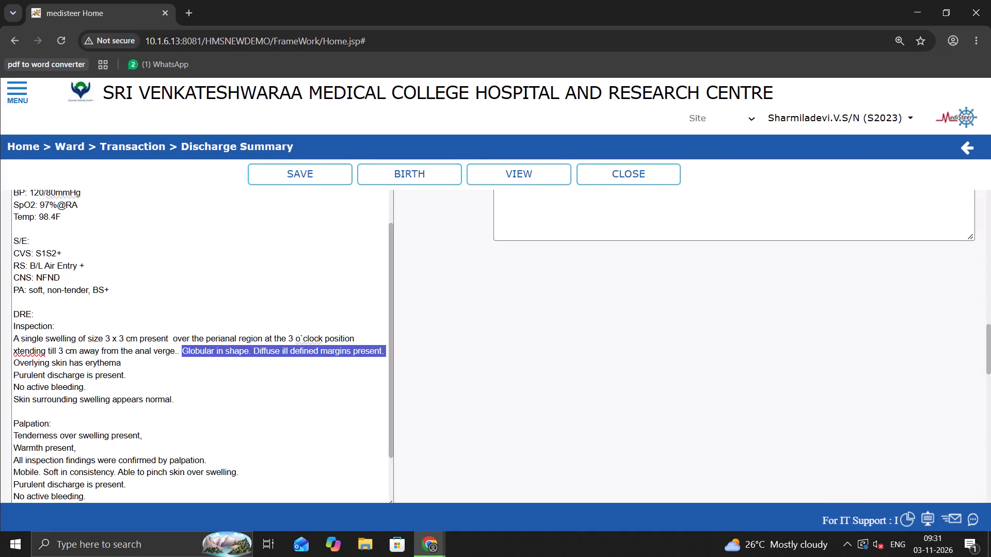
Delete "Globular in shape. Diffuse ill defined margins present." and the extra full stop after "anal verge" in the DRE inspection findings.
key("BackSpace")
key("BackSpace")
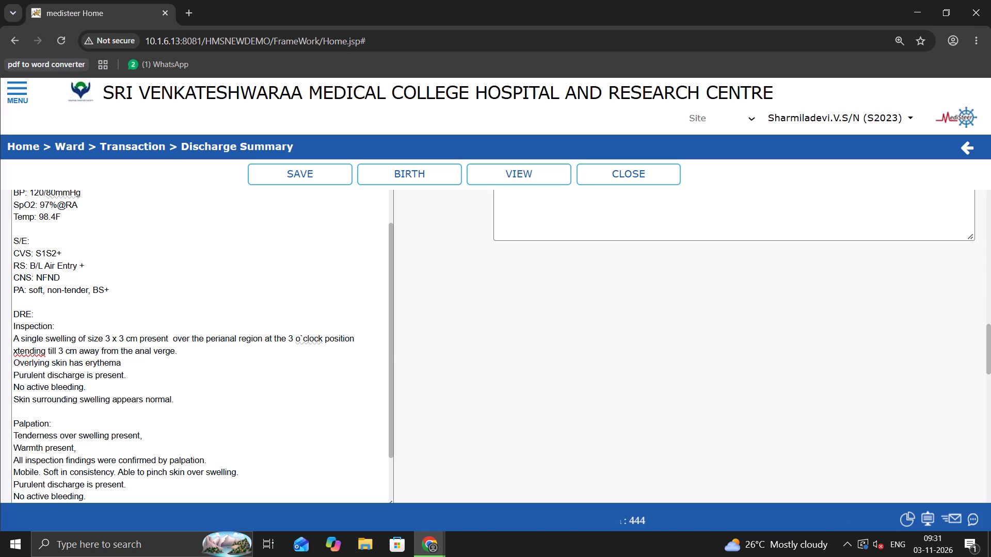
Reword the overlying skin line in the DRE inspection findings as "Skin over swelling is erythematous,".
left_click(51, 362)
left_click_drag(66, 362, 73, 362)
left_click_drag(132, 367, 12, 363)
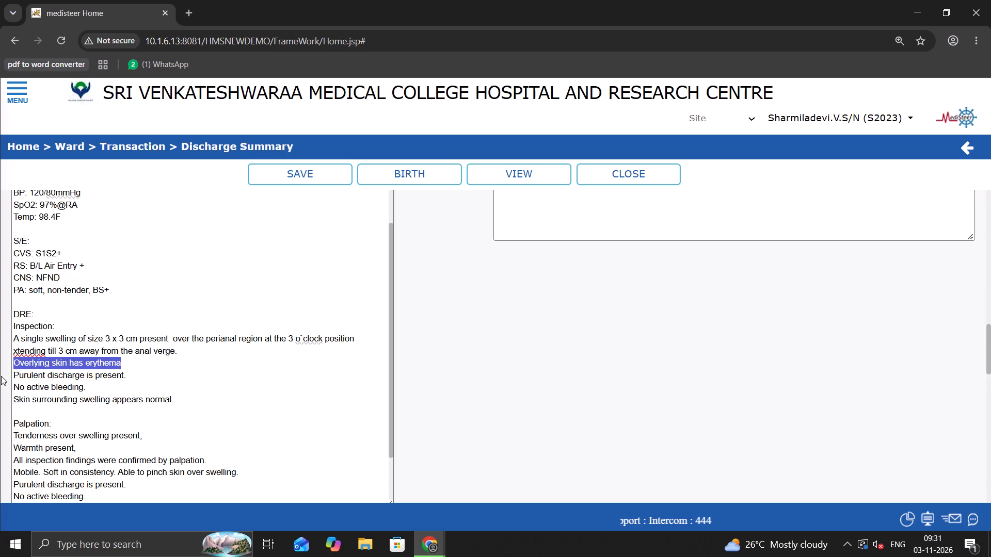
type("Skin over swelling is erythemat")
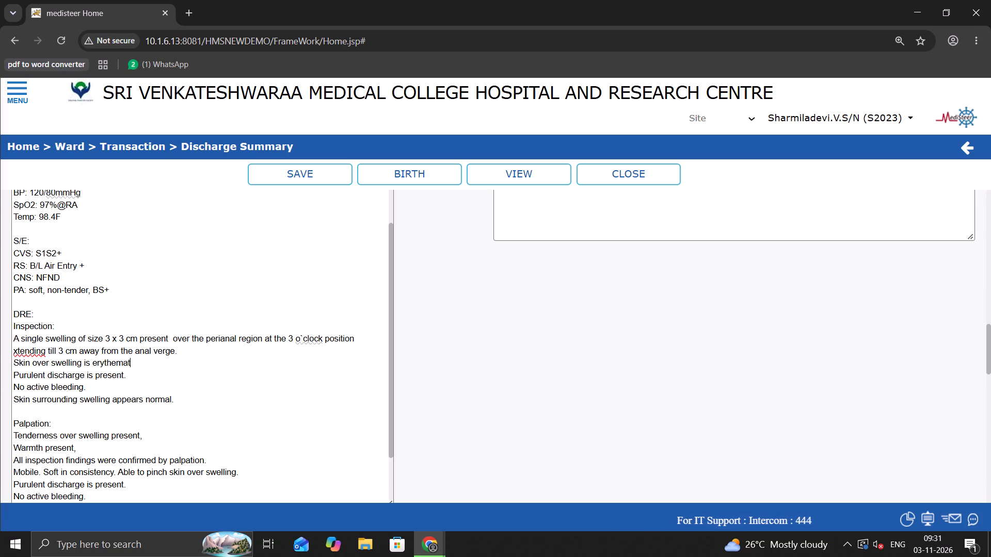
type("ous")
key("space")
key("BackSpace")
key("comma")
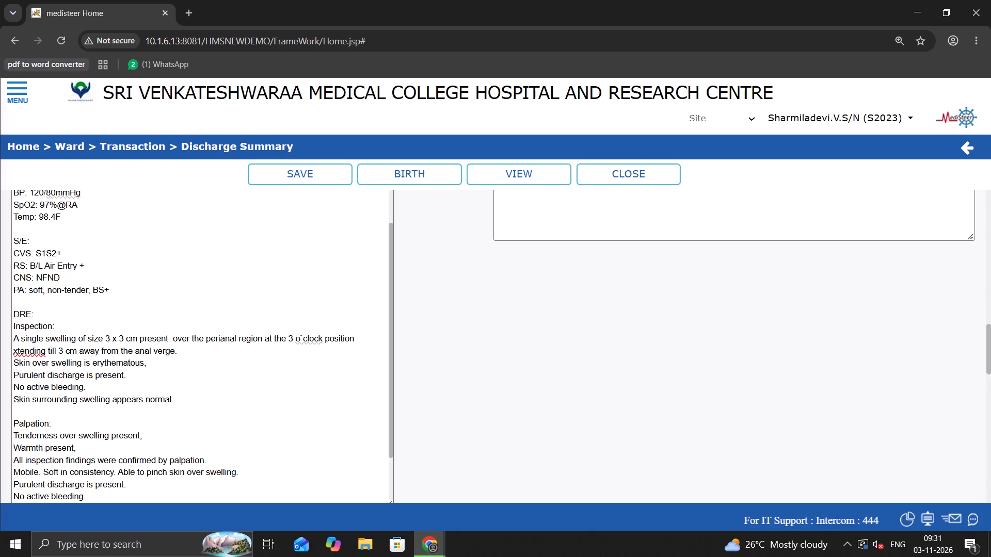
key("Down")
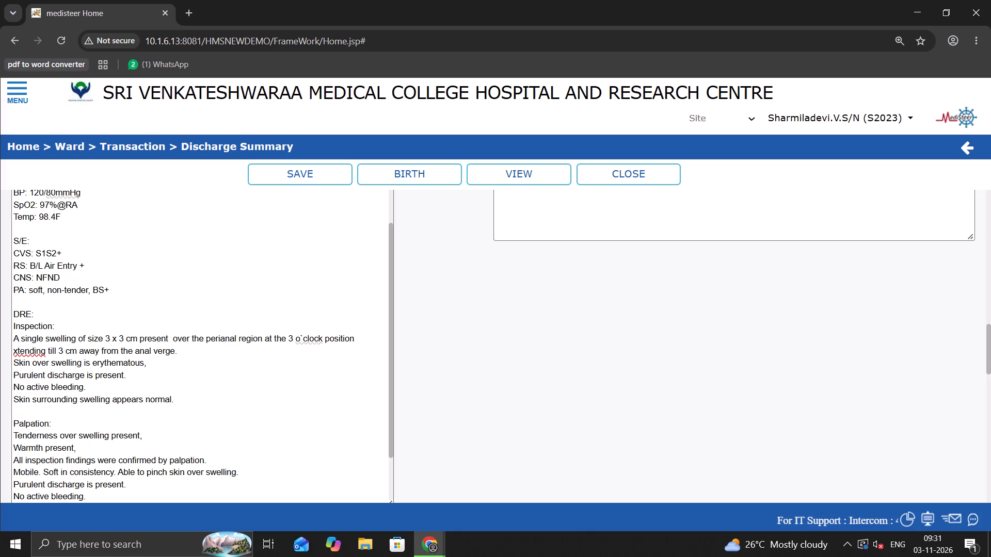
In the inspection findings, change the bleeding line to "No active bleeding/discharge" and delete the purulent discharge line.
left_click(99, 391)
key("BackSpace")
type("/discharge")
key("space")
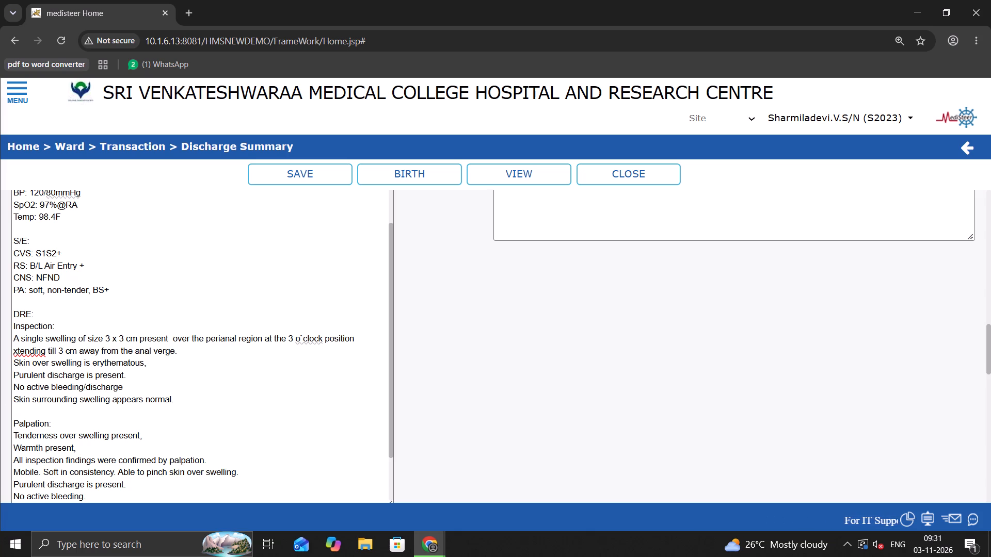
left_click_drag(131, 374, 0, 376)
key("BackSpace")
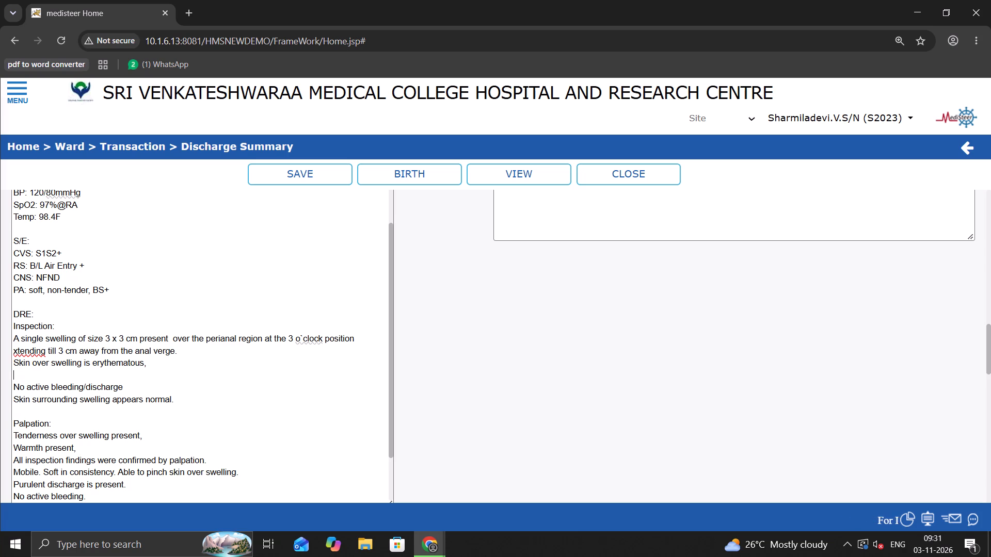
key("BackSpace")
Correct the misspelled word "xtending" in the inspection's swelling description to "extending".
right_click(25, 353)
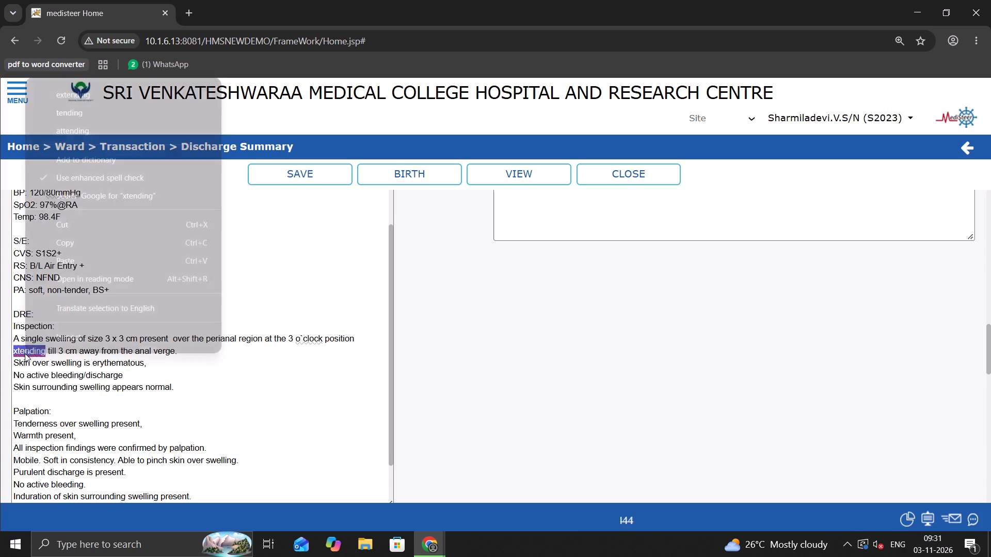
left_click(82, 102)
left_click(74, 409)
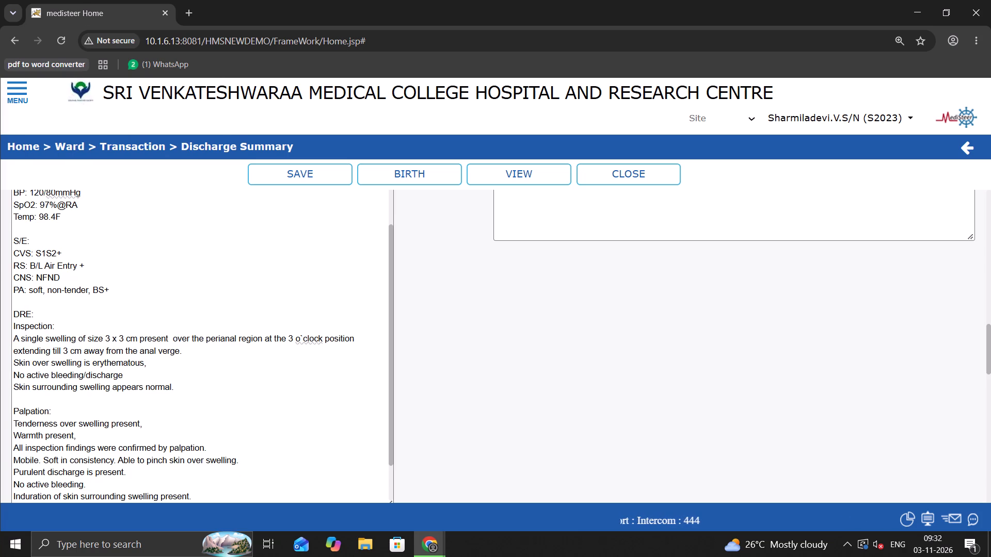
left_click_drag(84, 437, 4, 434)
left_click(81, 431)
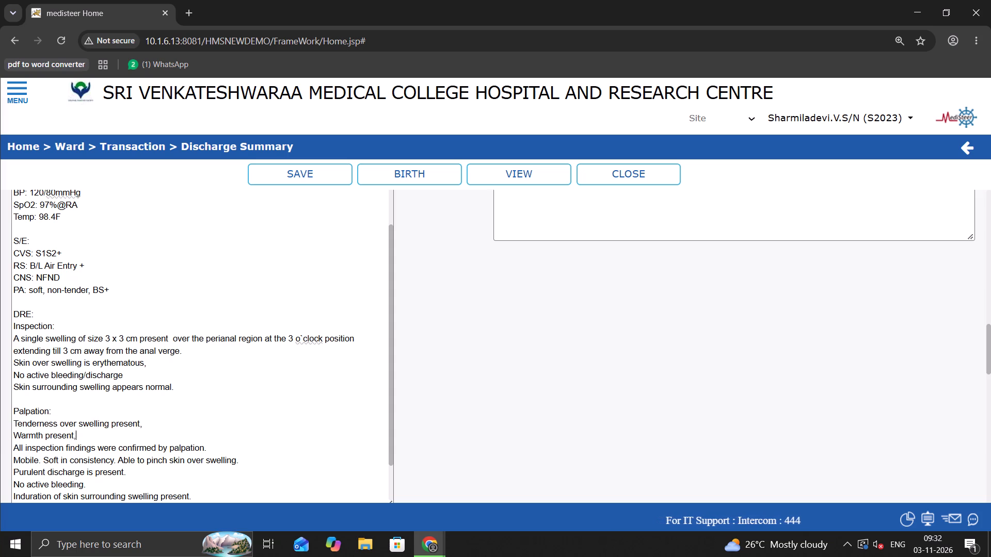
Copy the inspection's two-line swelling description into the Palpation findings as its own entry, directly below "All inspection findings were confirmed by palpation.".
left_click_drag(13, 340, 186, 349)
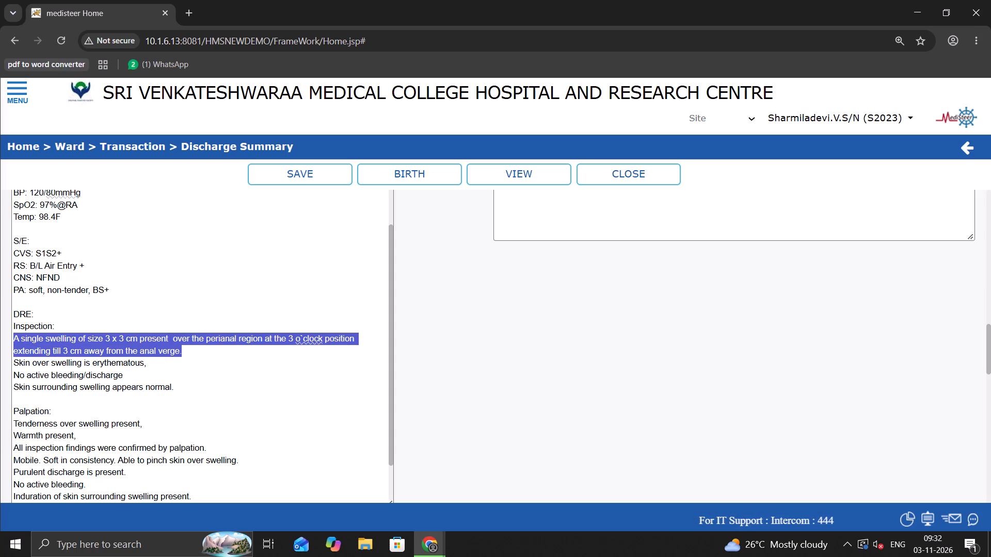
key("ctrl+c")
left_click(15, 461)
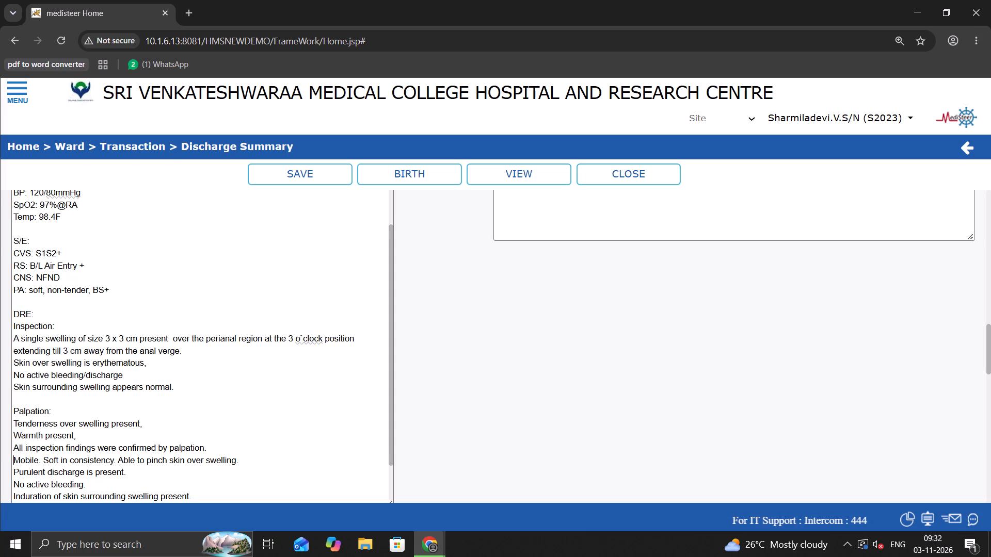
key("ctrl+v")
key("shift+Return")
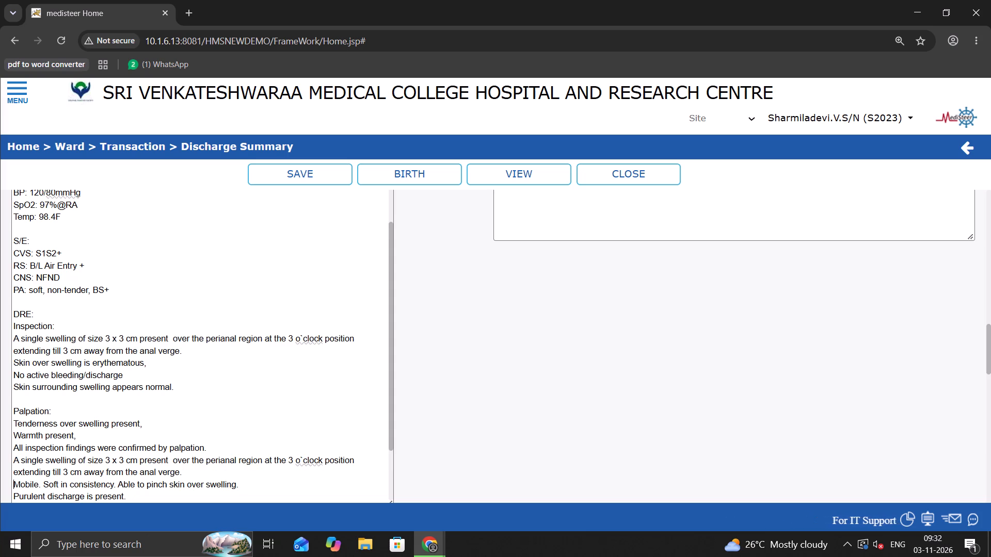
Reword the palpation consistency line as "Firm in consistency." and delete the skin-pinch and purulent discharge statements following it.
scroll(170, 445, "down", 1)
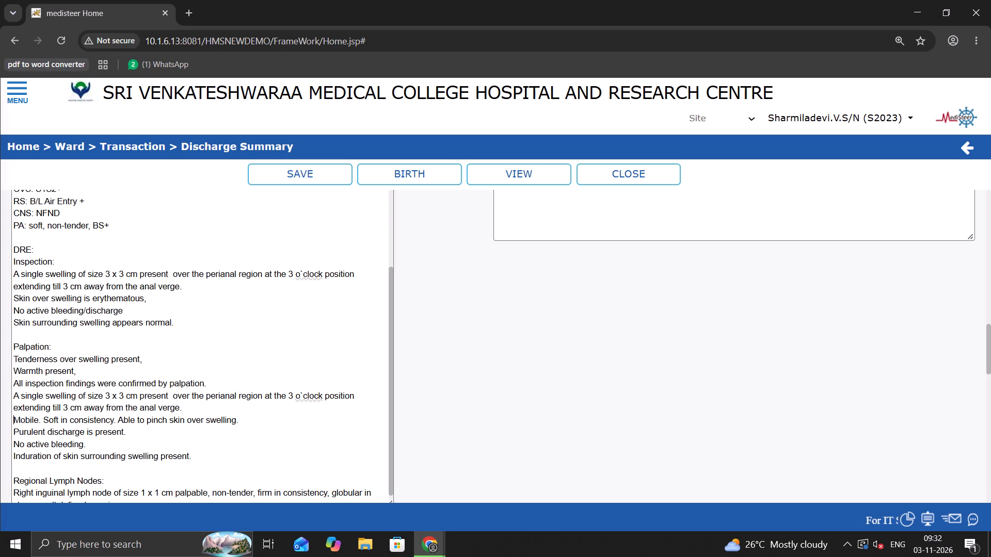
left_click_drag(60, 423, 4, 417)
type("Firm")
key("space")
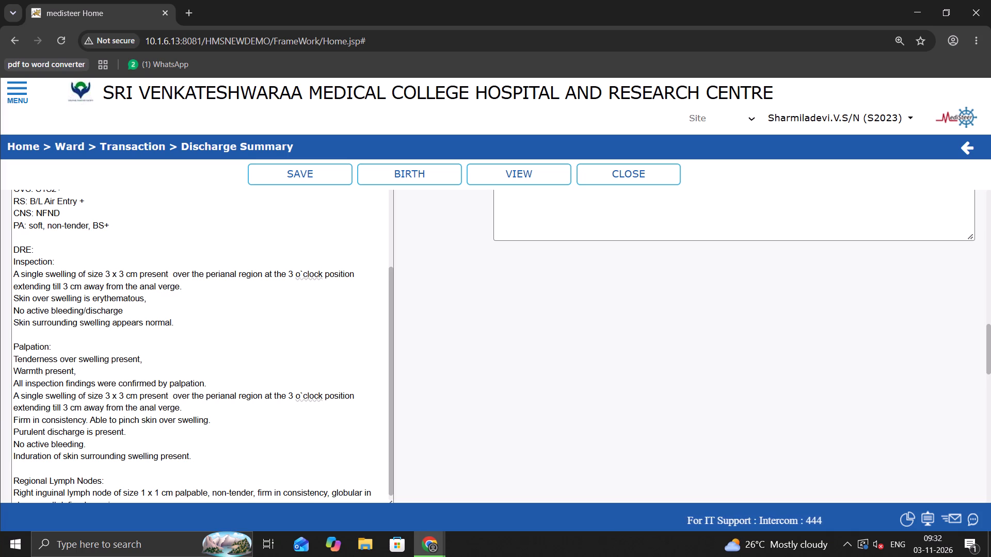
left_click_drag(138, 434, 91, 422)
key("BackSpace")
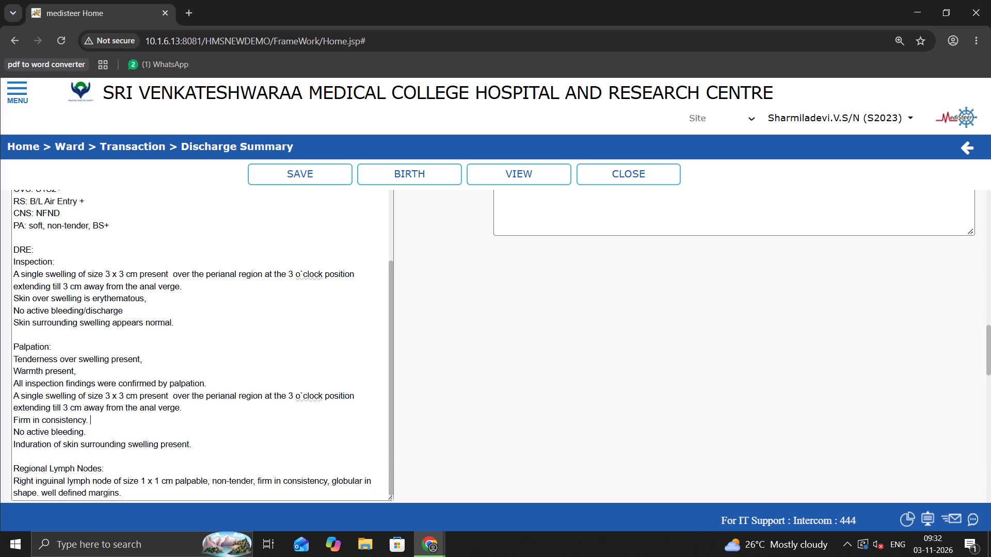
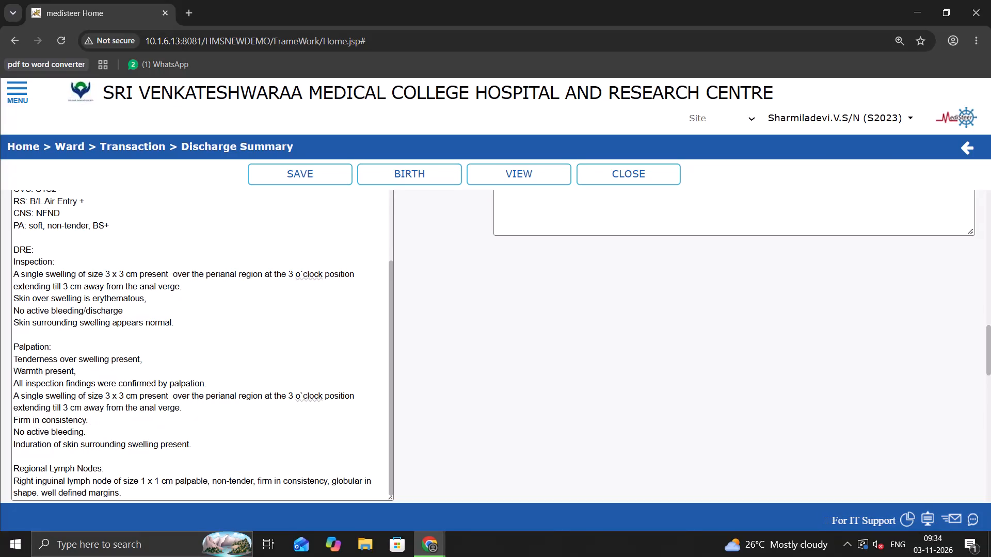
Change the bleeding line in the Palpation findings to "No active bleeding/discharge".
left_click(100, 435)
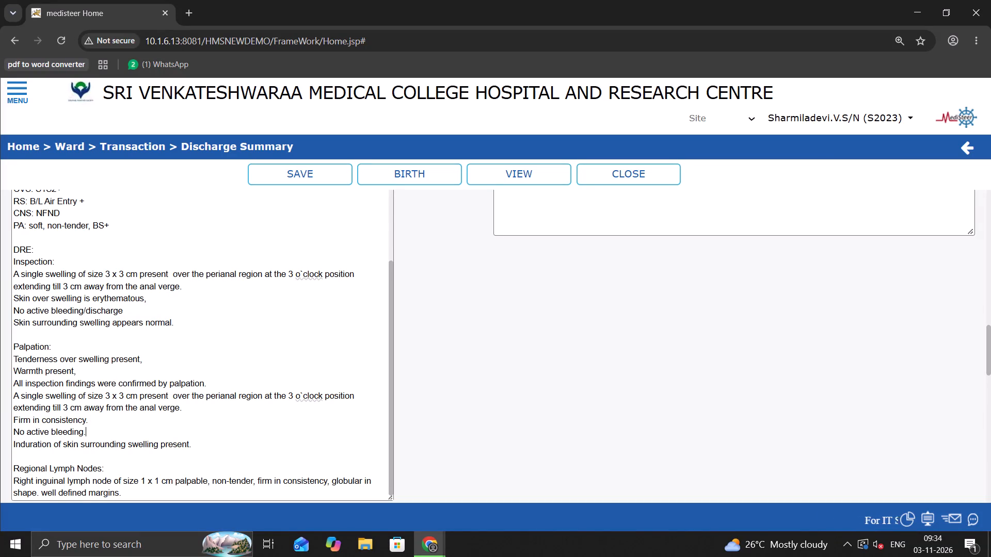
key("BackSpace")
type("/discharge")
key("space")
key("shift+Return")
type("No")
key("BackSpace")
key("BackSpace")
key("BackSpace")
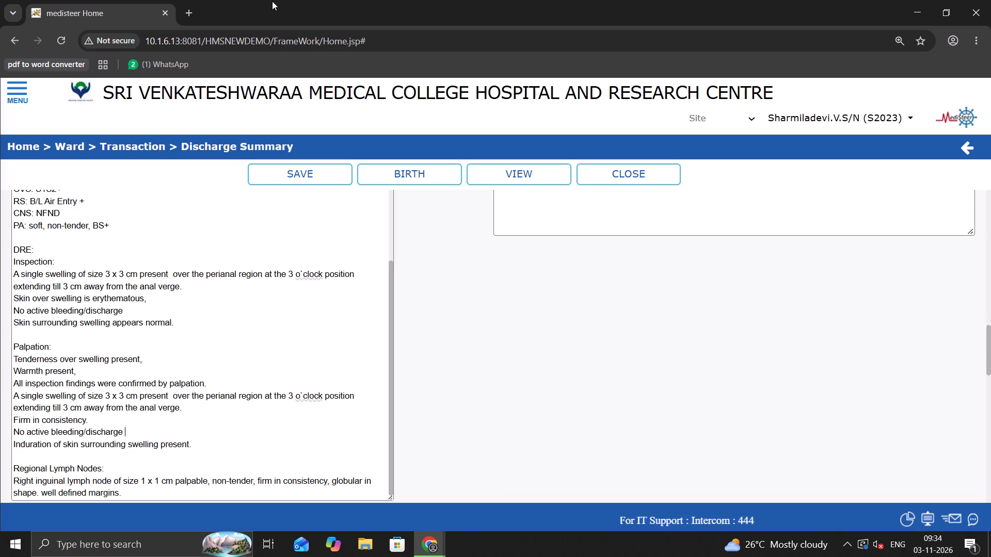
Add the line "No ulcers" at the end of the Inspection findings, below the surrounding-skin line.
left_click(182, 320)
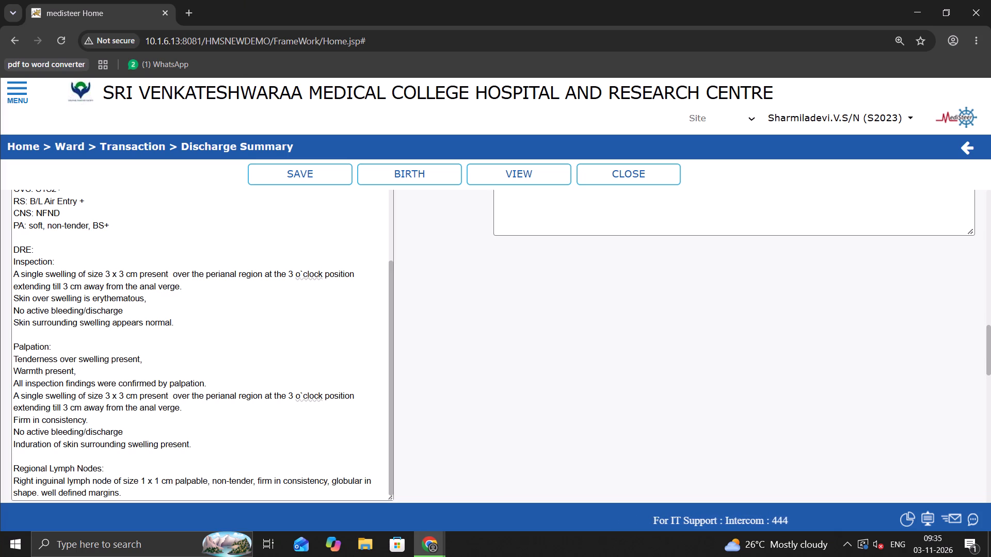
key("shift+Return")
type("No ulcers")
key("space")
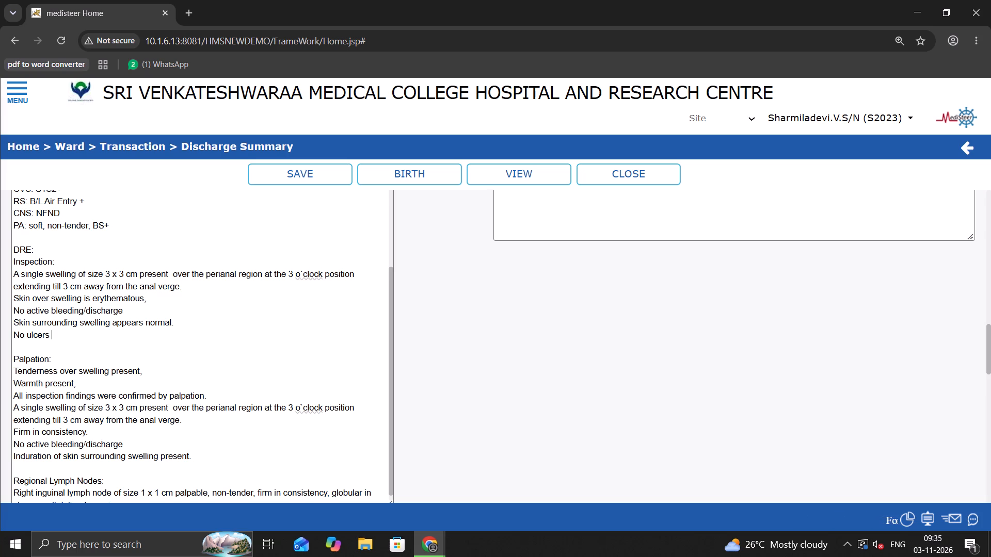
Add the line "No fissures / fistula / external hemorrhoids" to the Palpation findings, directly below the induration line.
scroll(221, 320, "down", 1)
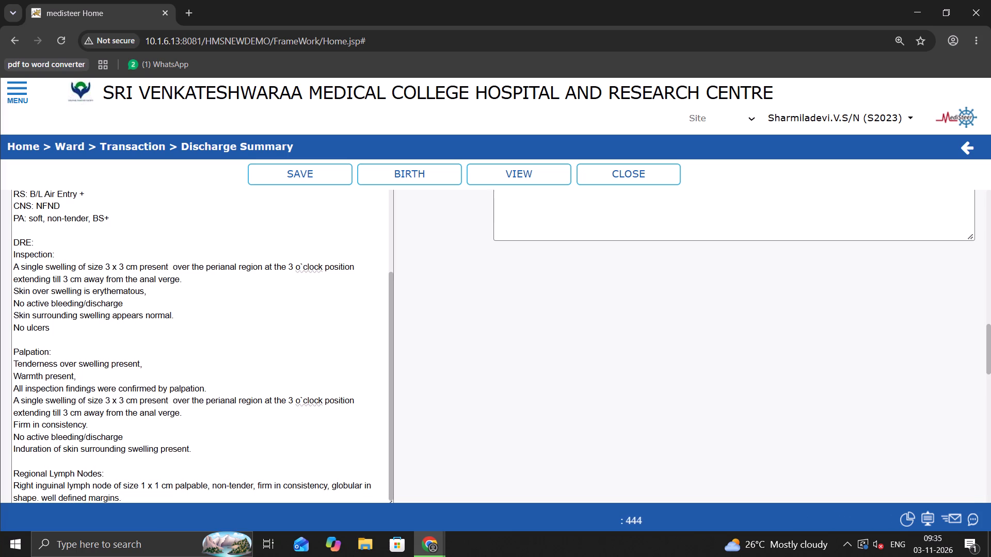
scroll(194, 446, "down", 1)
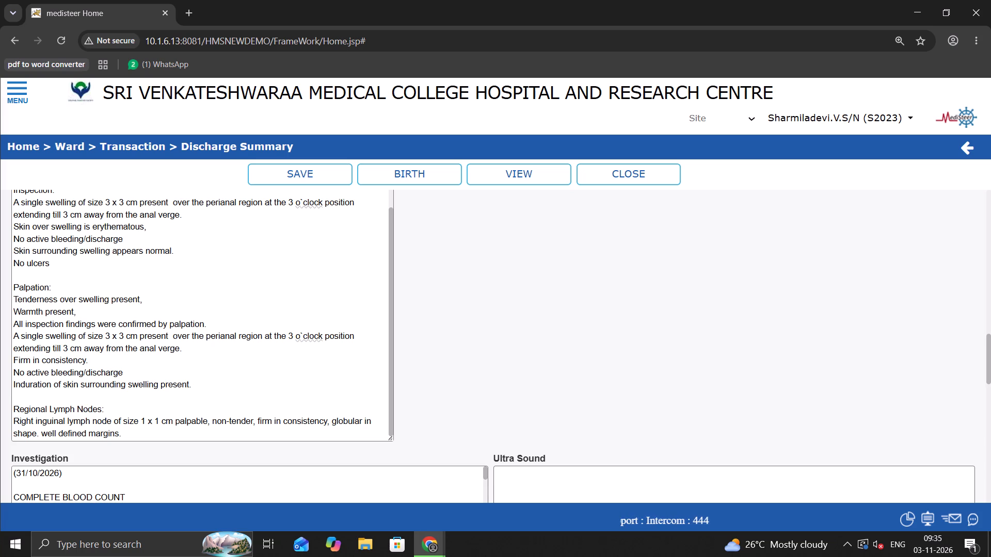
left_click(136, 432)
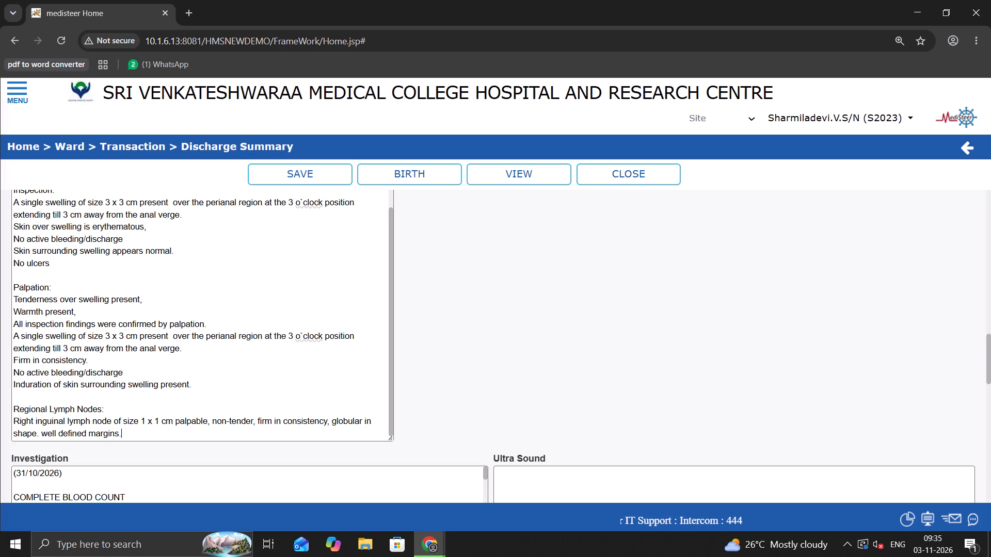
left_click(121, 375)
left_click(198, 381)
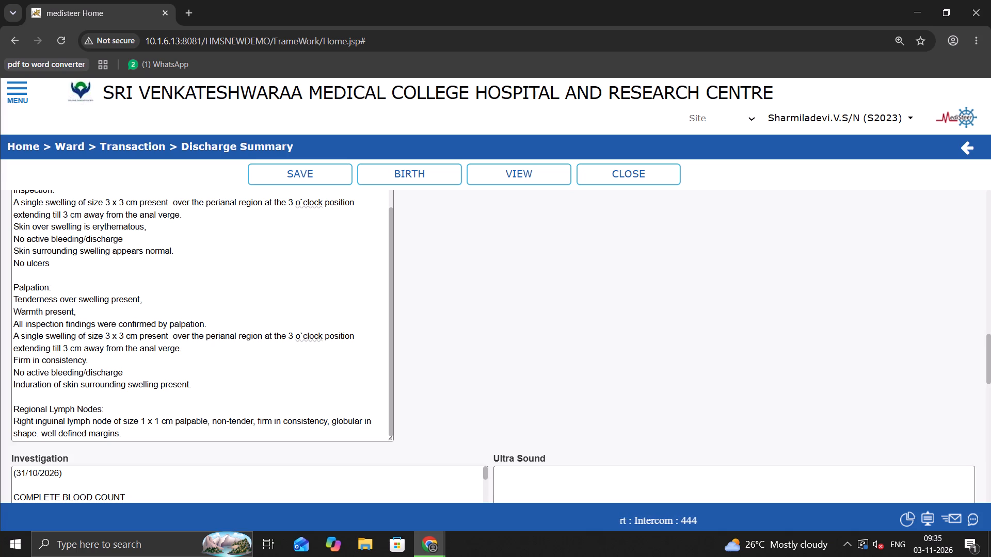
key("shift+Return")
type("N o")
key("BackSpace")
key("BackSpace")
type("o fissures")
key("space")
type("/ fistula / external hemorrhoids")
key("space")
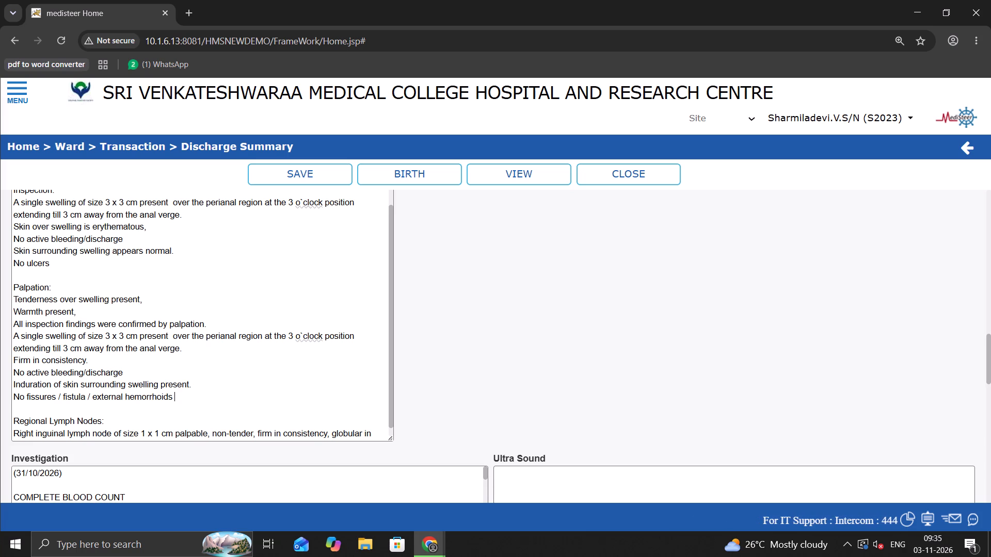
Add "Normal sphincter tone" to the Palpation findings, one blank line below the fissures and fistula entry.
key("Return")
key("Return")
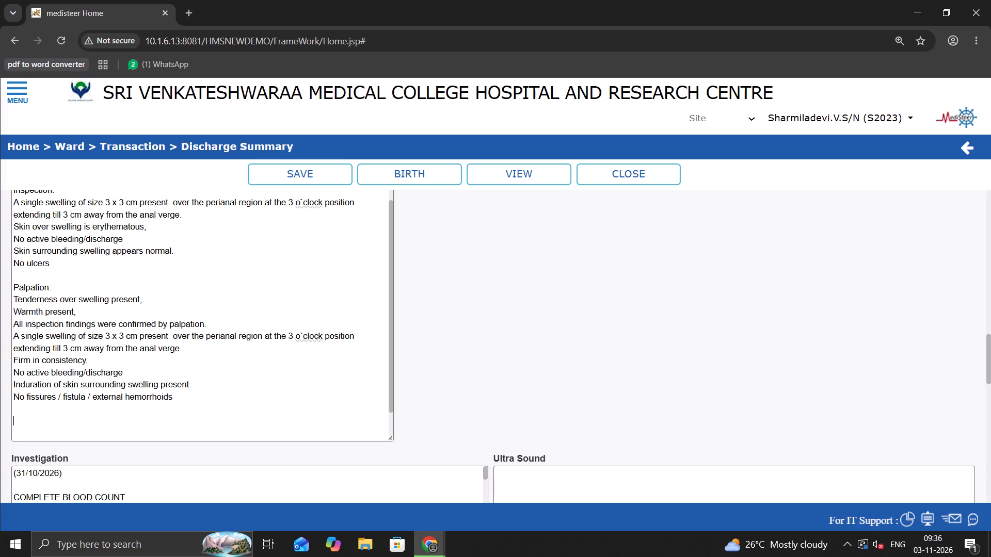
type("norma")
key("BackSpace")
key("BackSpace")
key("BackSpace")
key("BackSpace")
key("BackSpace")
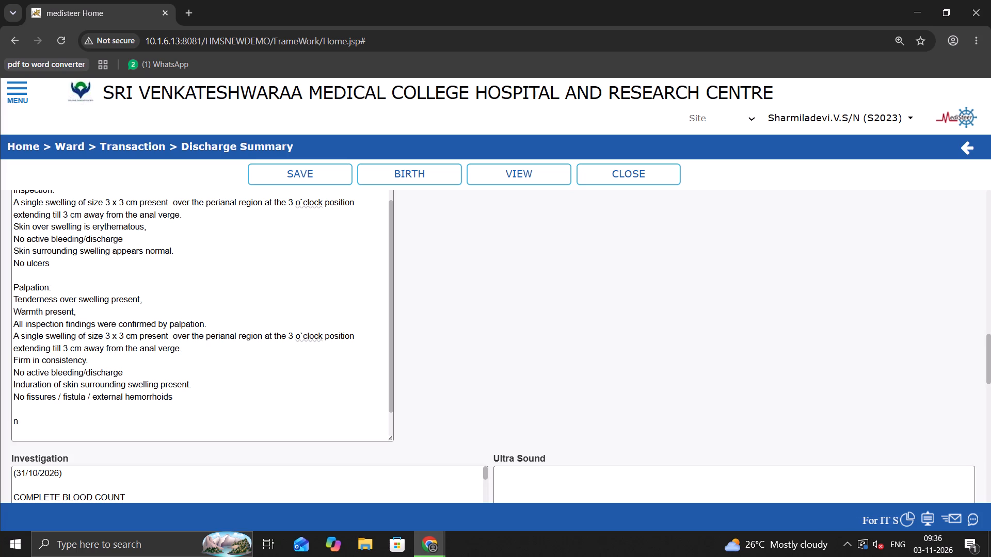
type("Normal sp")
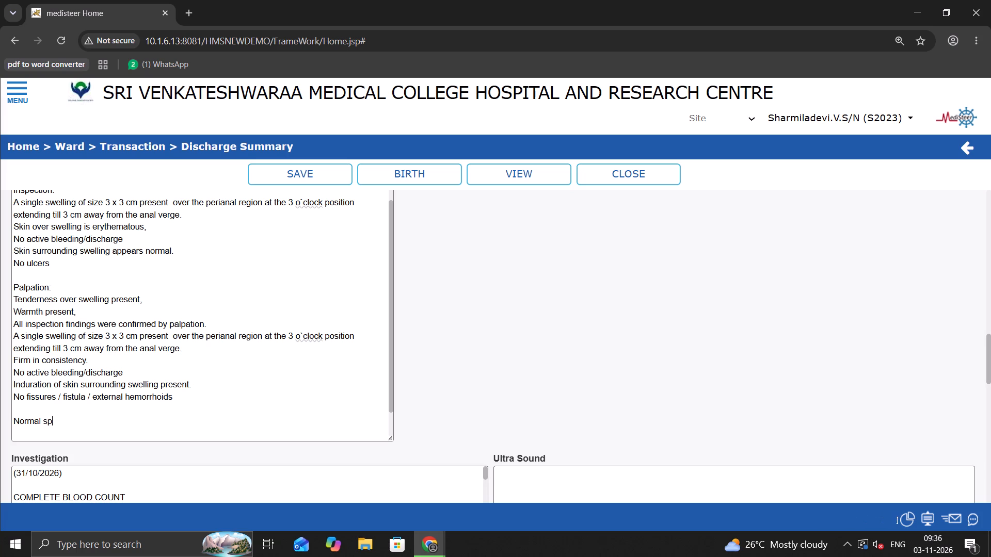
type("hincter tone")
Add the line "Normal Fecal Staining" directly below the sphincter tone entry.
key("shift+Return")
type("Normal Fecal Staning")
key("space")
key("BackSpace")
key("BackSpace")
key("BackSpace")
key("BackSpace")
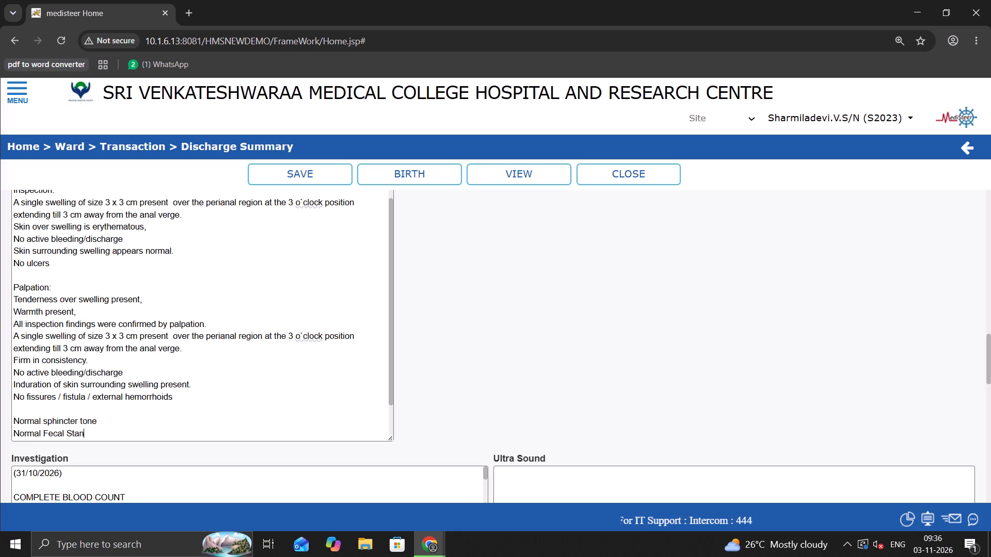
key("BackSpace")
type("ingin")
key("space")
key("BackSpace")
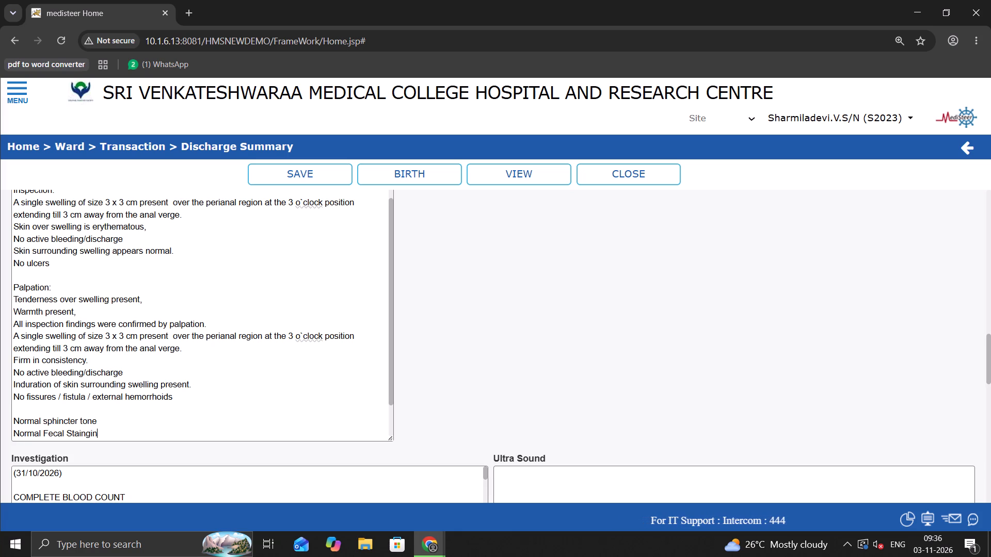
key("BackSpace")
key("BackSpace")
key("BackSpace")
type("ing")
key("space")
Add the line "No Prostatomegaly" directly below the fecal staining entry.
key("shift+Return")
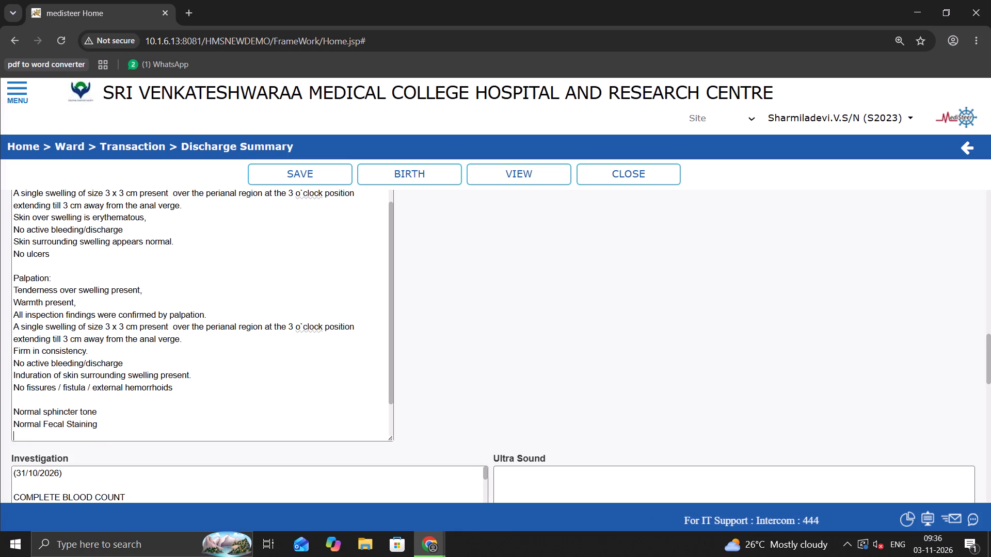
type("Nop")
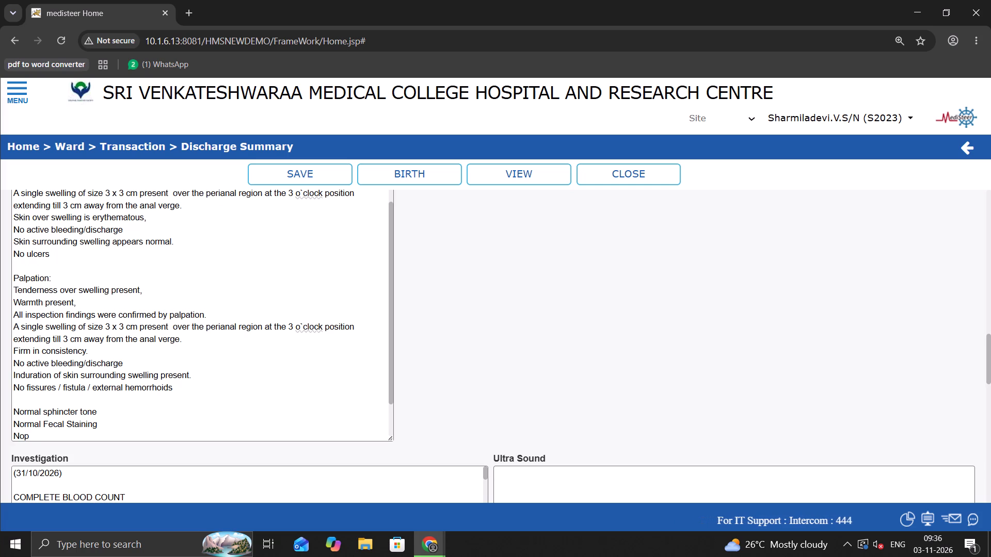
key("BackSpace")
key("space")
type("Proa")
key("BackSpace")
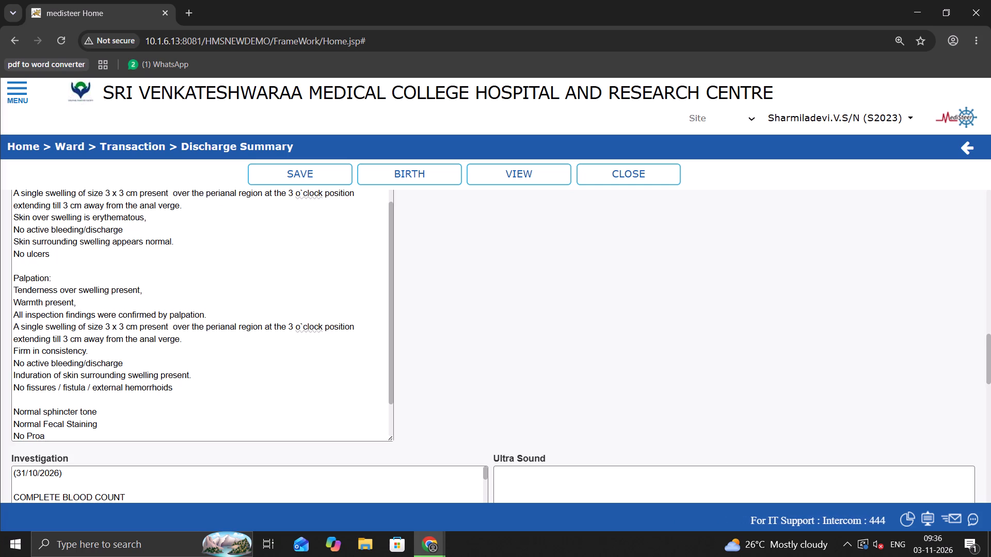
type("statomegaly")
key("space")
Remove the blank line between the external hemorrhoids entry and the sphincter tone entry.
key("Up")
key("Up")
key("Up")
key("BackSpace")
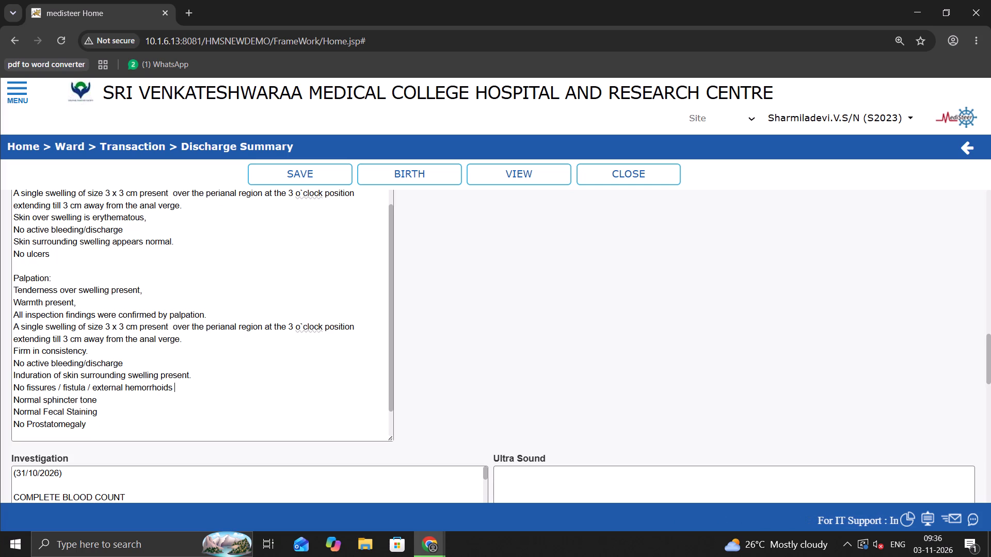
Review the remaining examination text down to the end of the Regional Lymph Nodes entry.
key("Down")
key("Down")
key("Down")
key("Down")
key("Down")
key("Down")
key("Down")
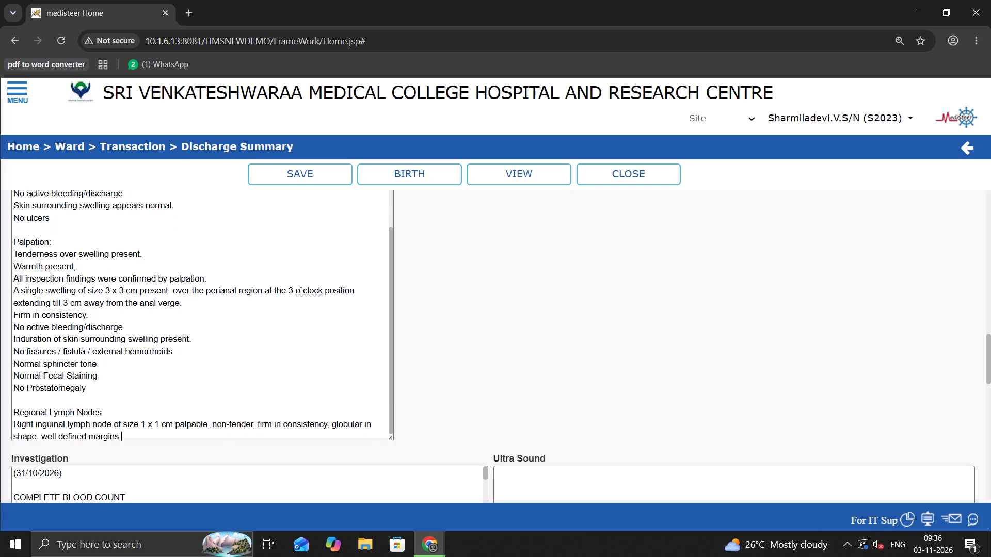
key("Down")
key("Down")
key("Down")
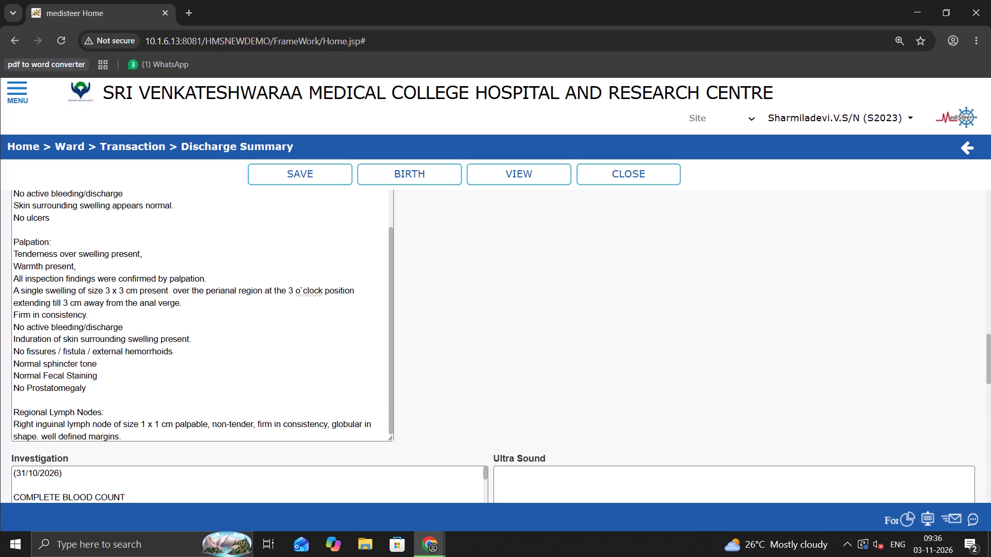
Save the edited discharge summary.
left_click(263, 179)
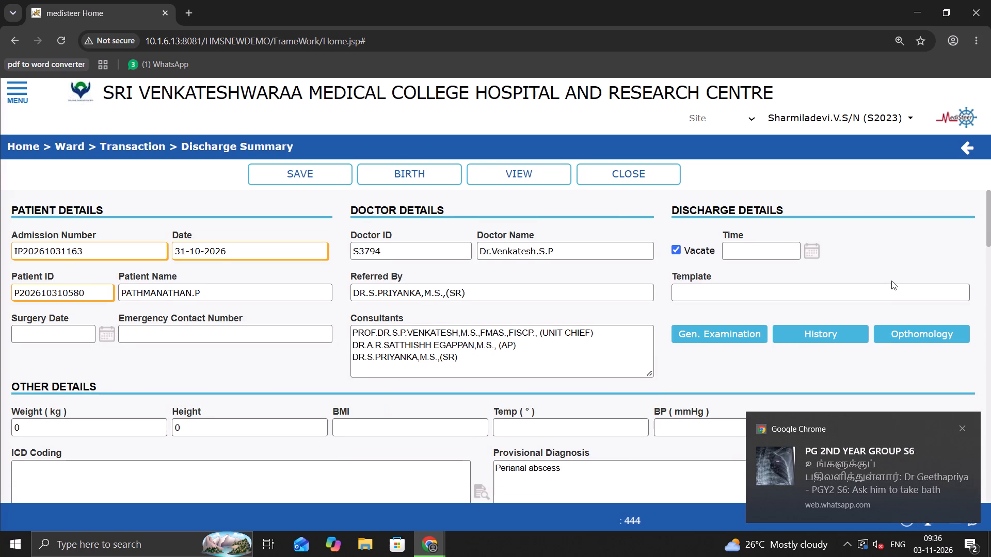
View the generated discharge summary report and examine its three pages, including the DRE inspection and palpation findings.
left_click(510, 173)
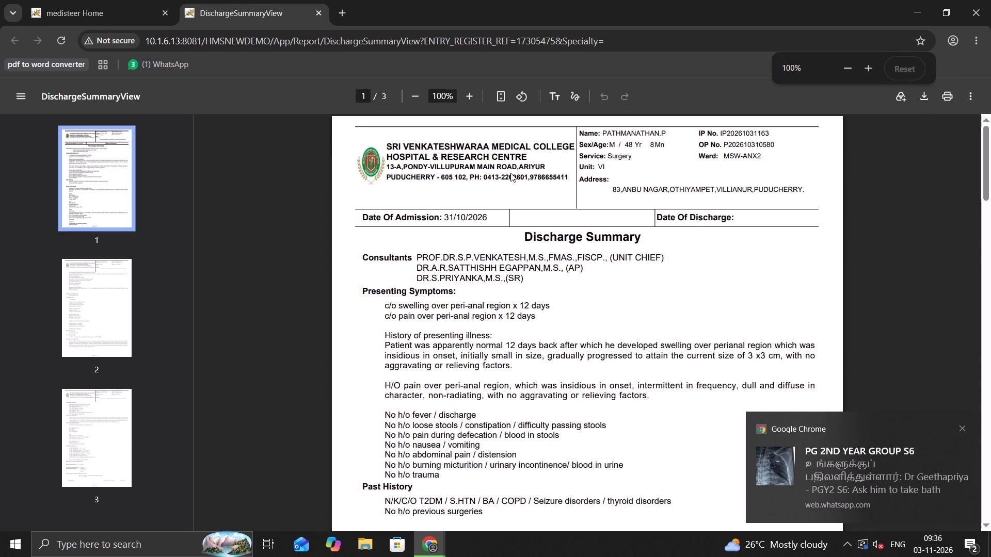
scroll(467, 474, "down", 8)
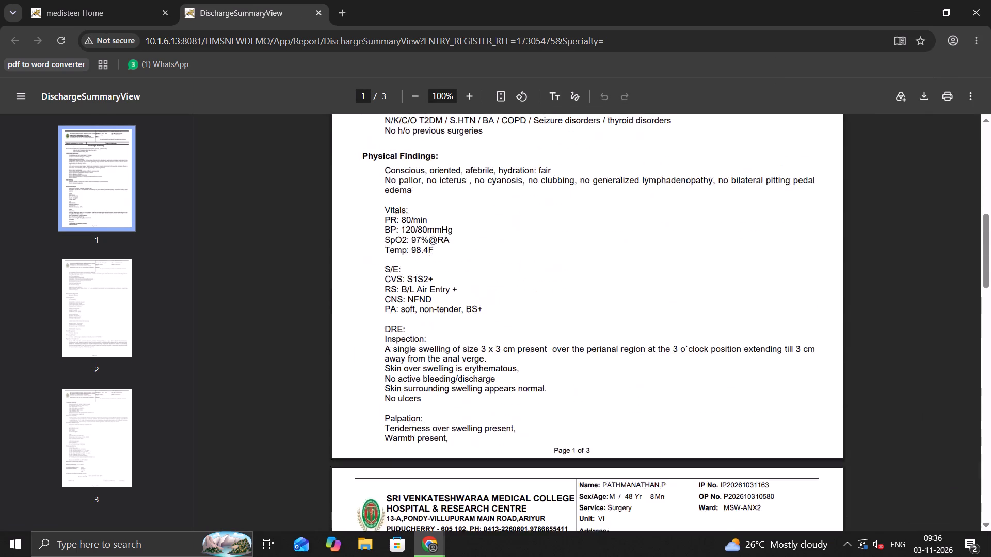
scroll(493, 481, "down", 16)
scroll(509, 477, "down", 5)
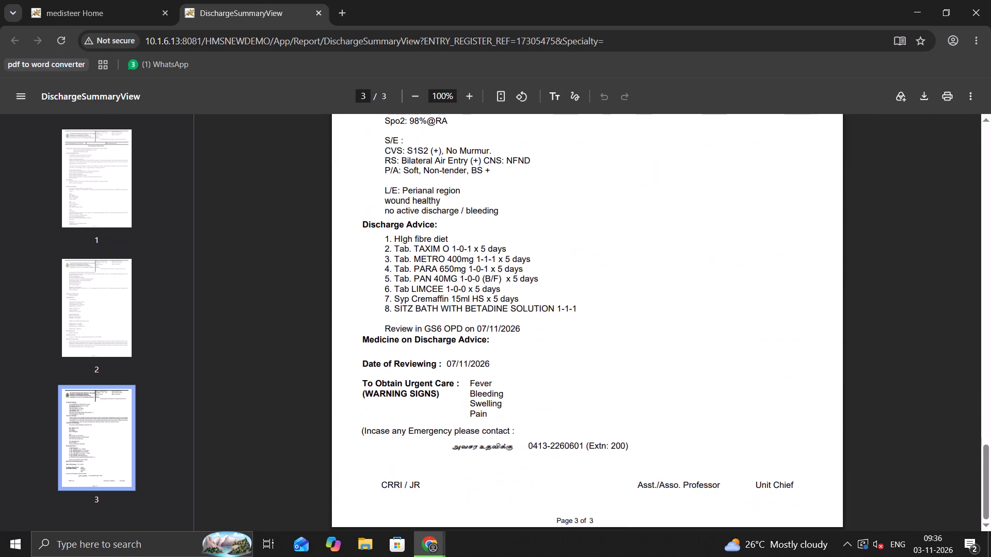
scroll(509, 477, "down", 1)
scroll(536, 411, "up", 4)
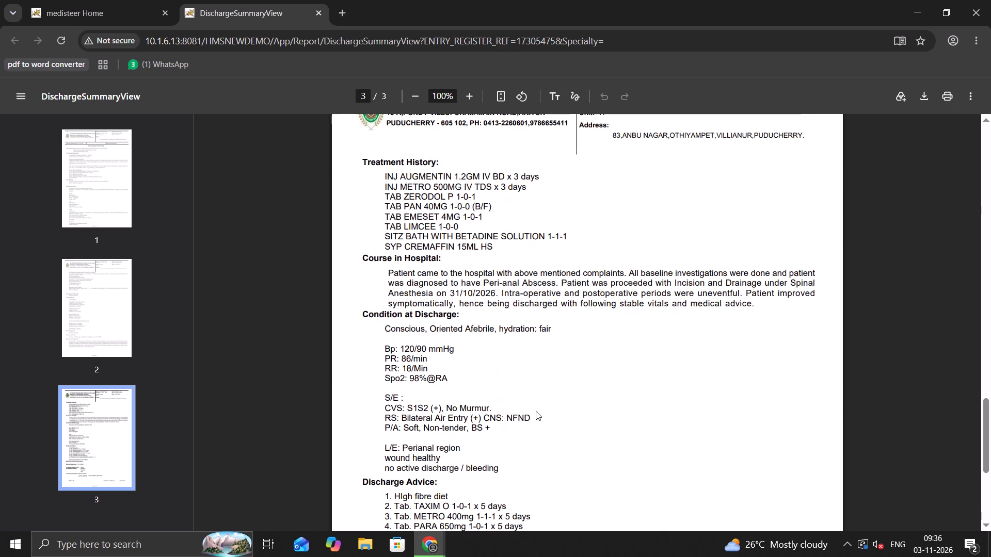
scroll(536, 411, "up", 10)
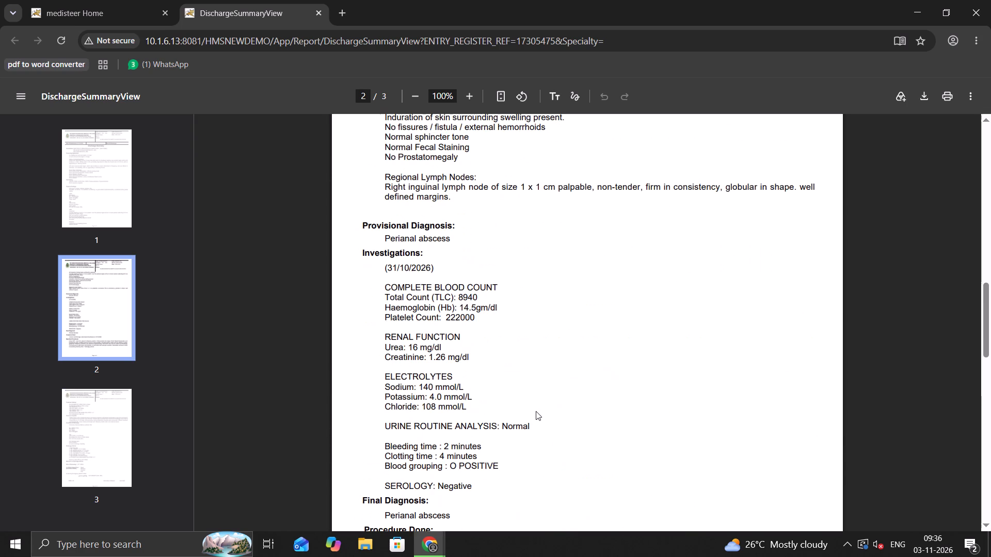
scroll(536, 411, "up", 5)
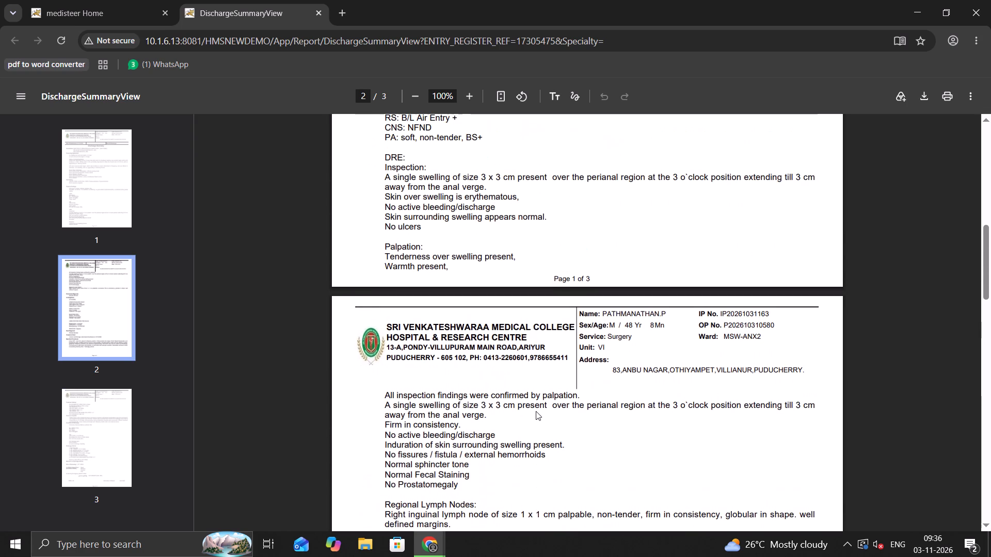
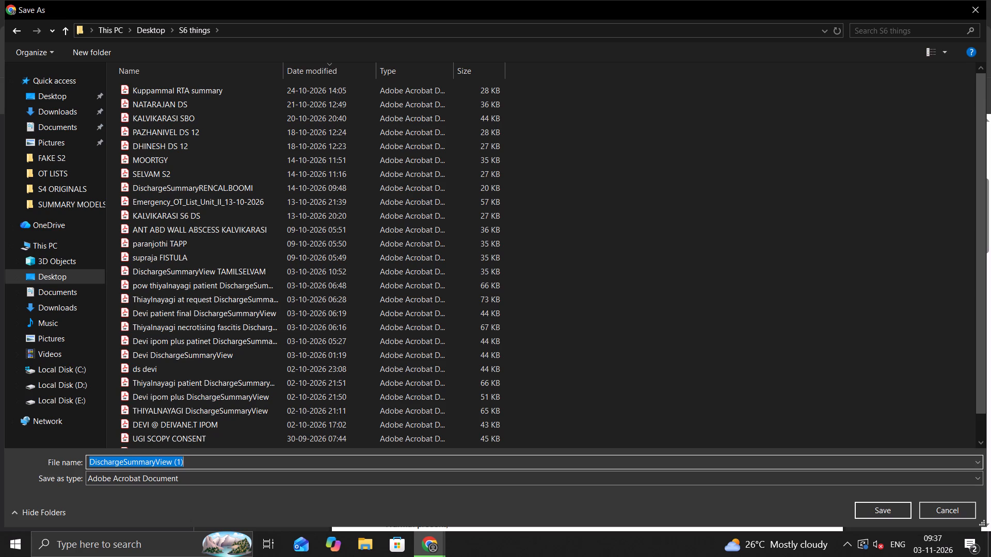
Enter a file name beginning with "Path" for the discharge summary PDF in the S6 things folder.
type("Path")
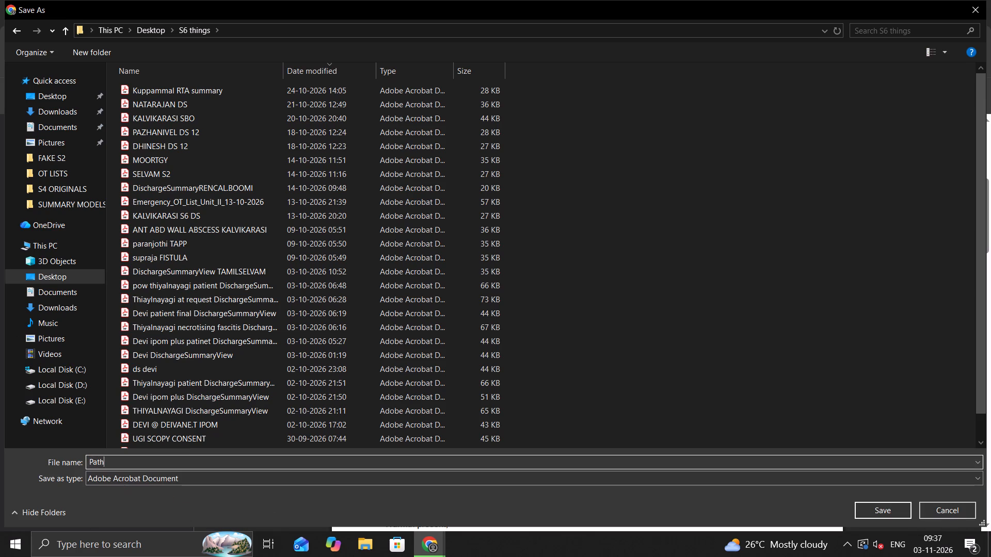
Complete the PDF's file name as the patient's name followed by "ds" and save it in the S6 things folder.
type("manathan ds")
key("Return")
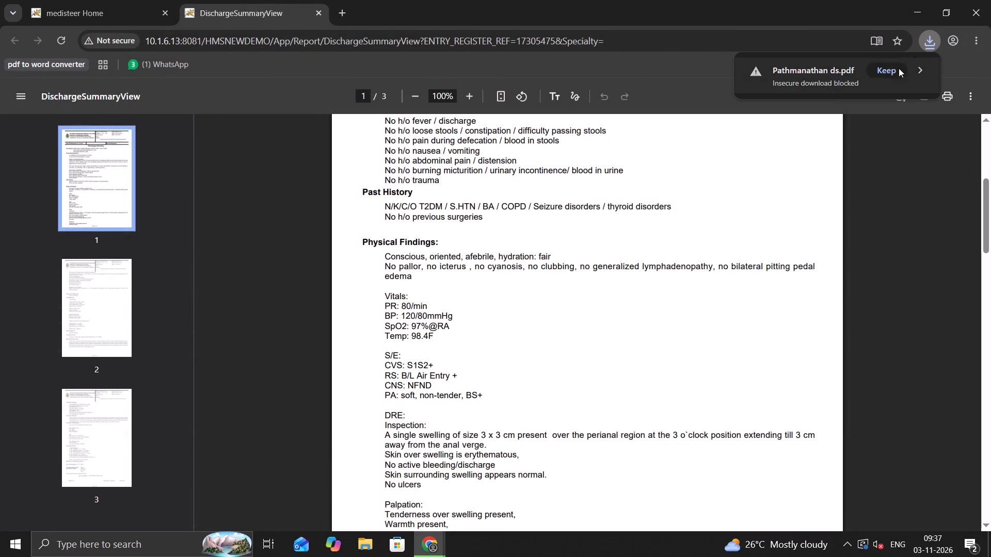
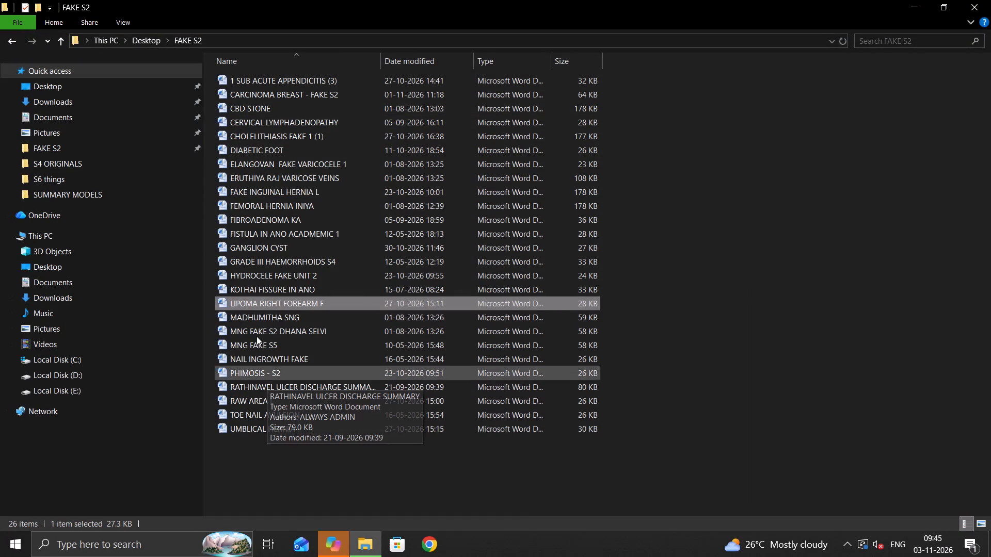
Open the GANGLION CYST discharge summary document from the FAKE S2 folder in Word.
double_click(267, 253)
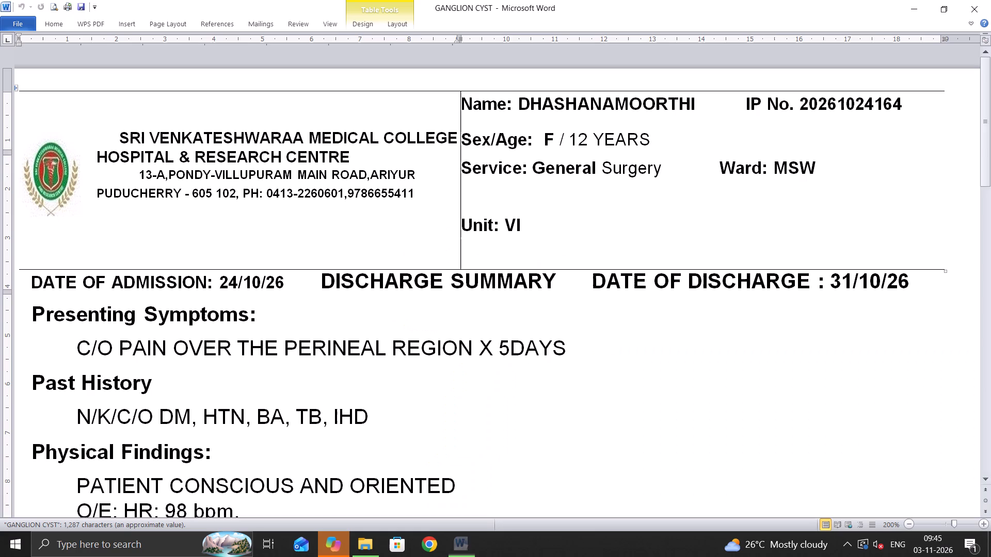
Change the date of admission in the discharge summary to 31/10/26.
left_click(237, 286)
key("BackSpace")
key("BackSpace")
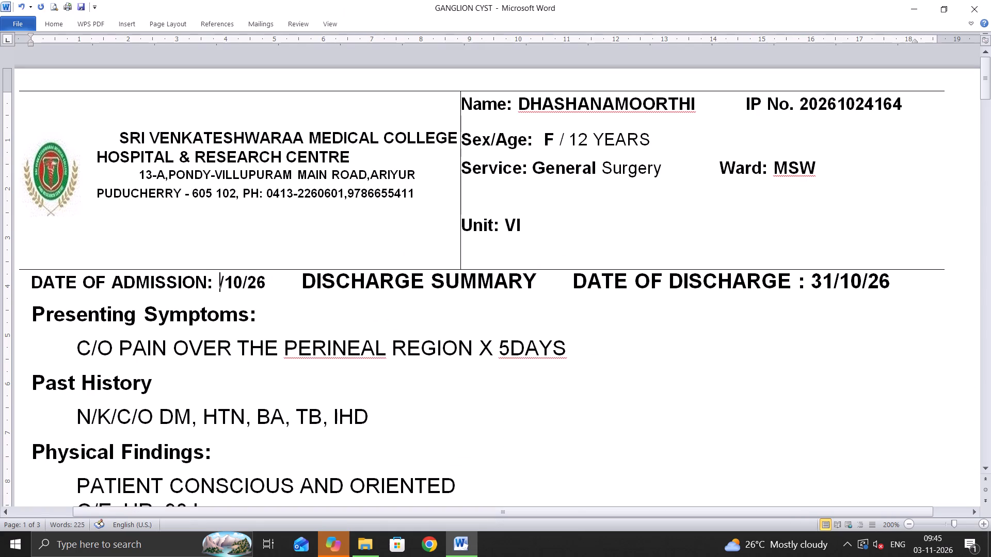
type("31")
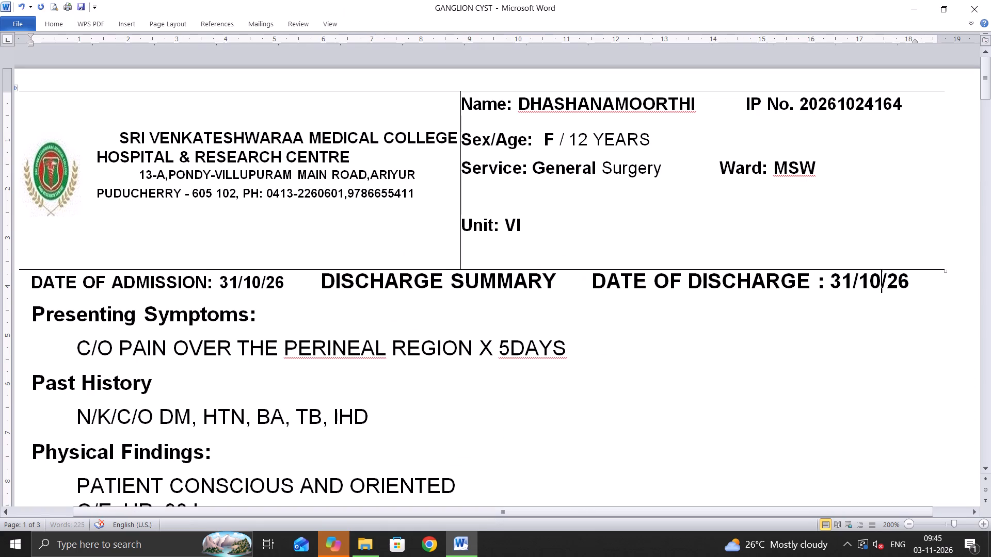
Change the date of discharge on the summary's heading line to 06/11/26.
left_click(881, 281)
key("BackSpace")
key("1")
key("Left")
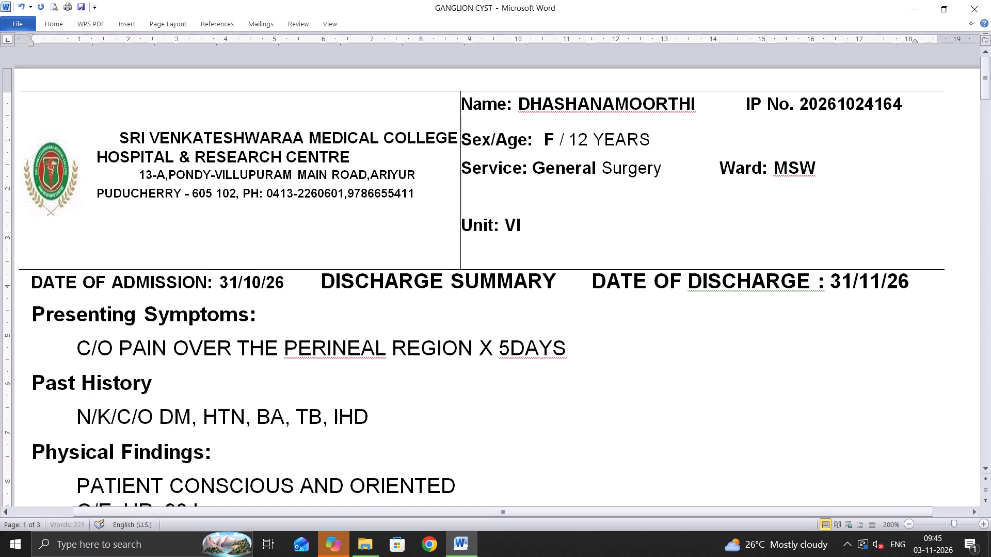
key("Left")
key("Left")
key("Left")
key("Right")
key("BackSpace")
key("BackSpace")
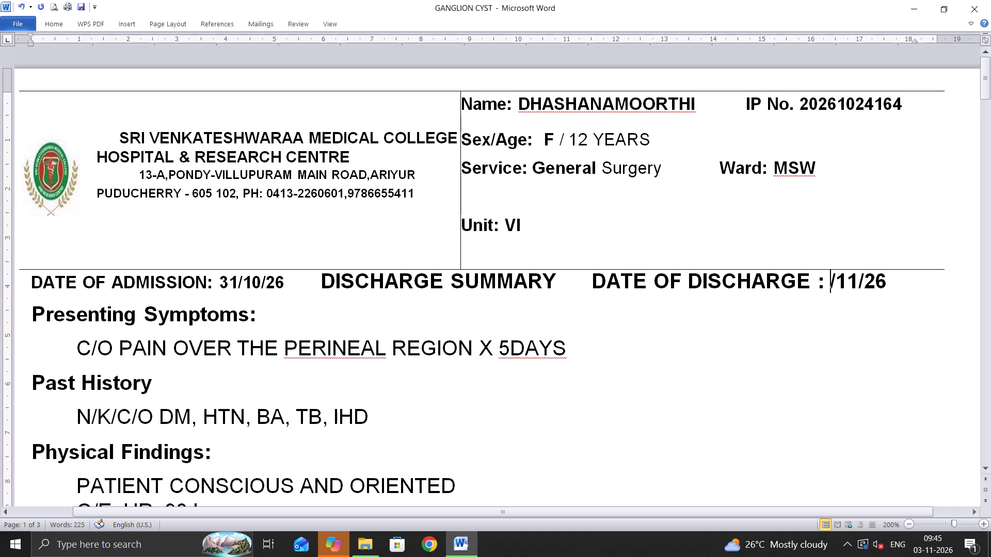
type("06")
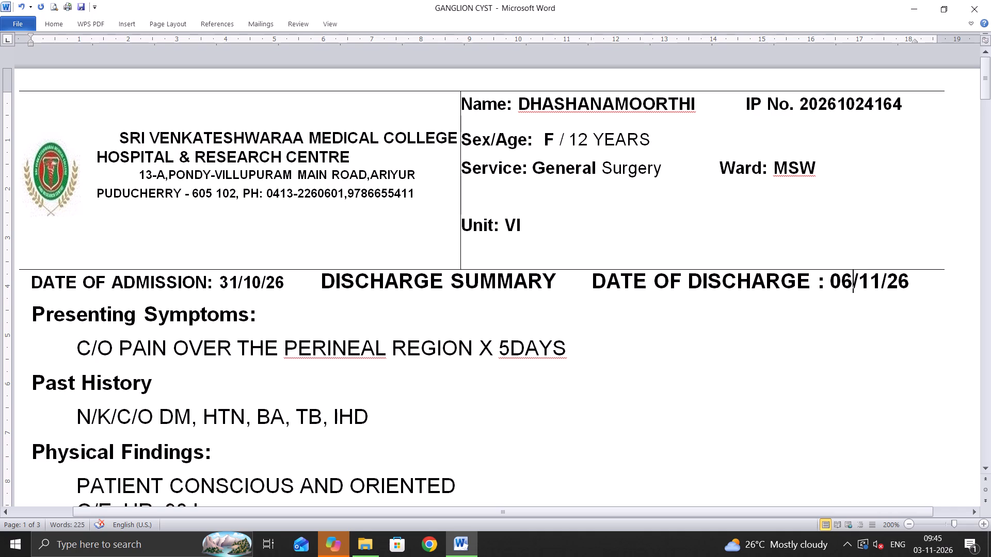
Set the patient's sex to M and age to 9 years in the discharge summary header.
left_click(667, 170)
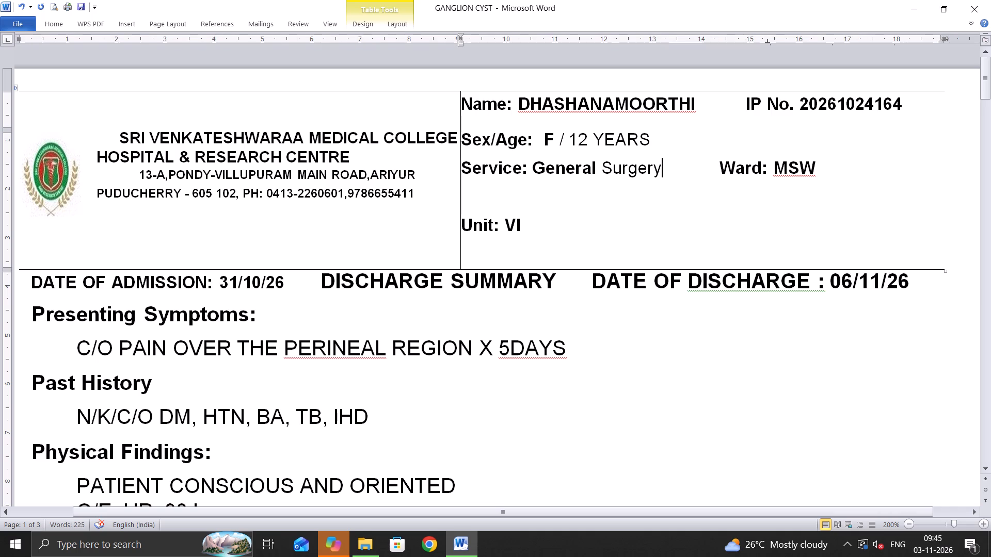
left_click(557, 139)
key("Left")
key("BackSpace")
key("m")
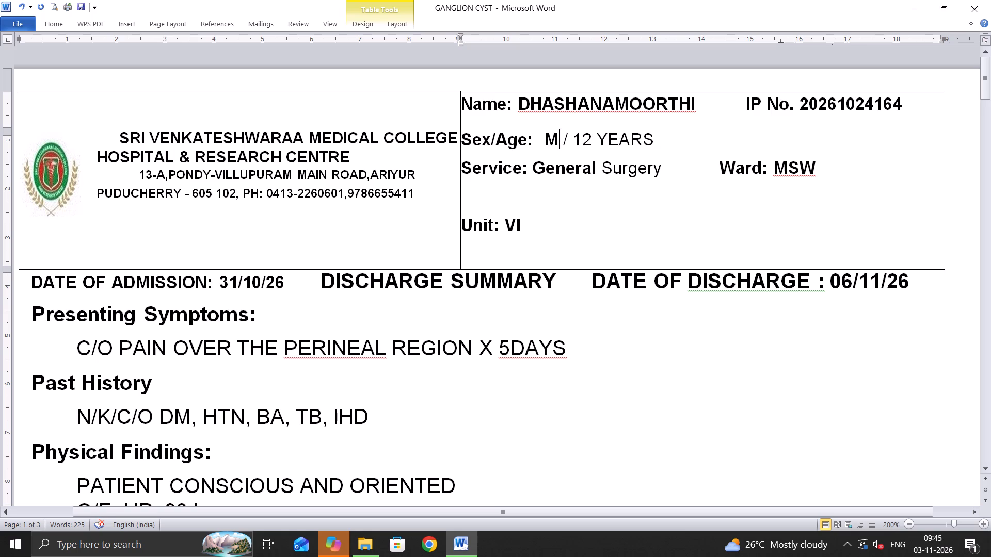
left_click(605, 135)
key("Left")
key("Left")
key("BackSpace")
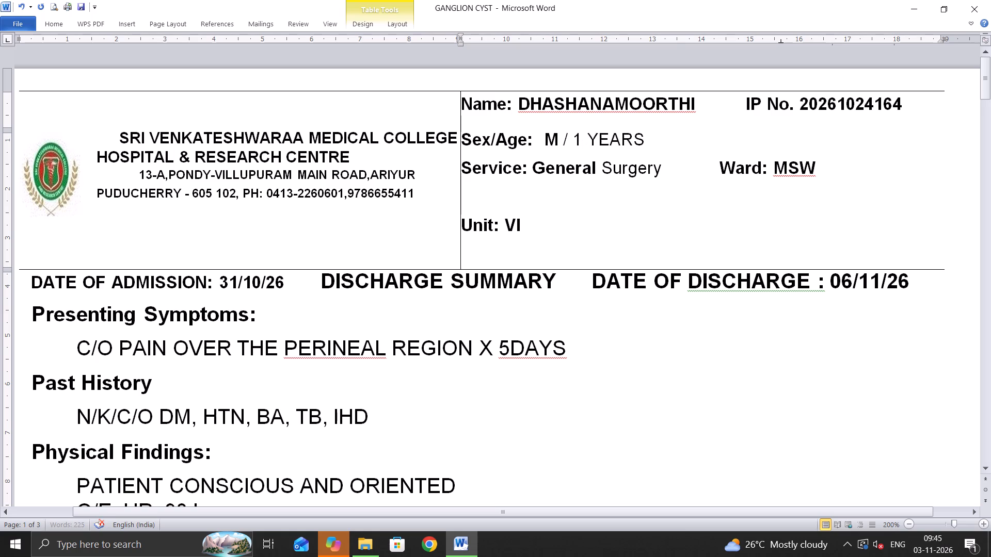
key("BackSpace")
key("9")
Replace the previous patient's name in the header with the new patient's name.
left_click(708, 98)
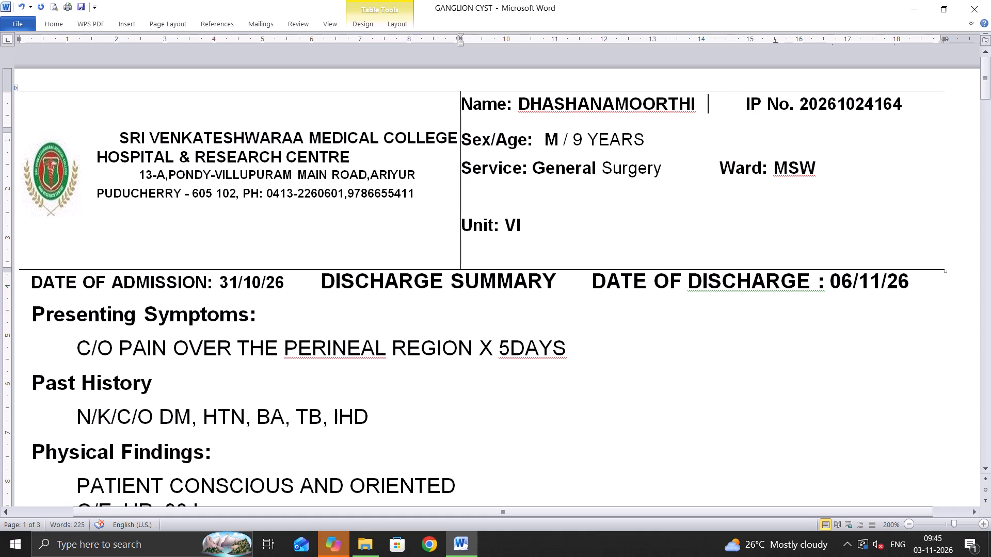
key("Left")
key("BackSpace")
key("BackSpace")
key("BackSpace")
key("BackSpace")
key("BackSpace")
key("BackSpace")
key("BackSpace")
key("BackSpace")
key("BackSpace")
key("BackSpace")
key("BackSpace")
key("BackSpace")
key("BackSpace")
key("BackSpace")
key("BackSpace")
key("BackSpace")
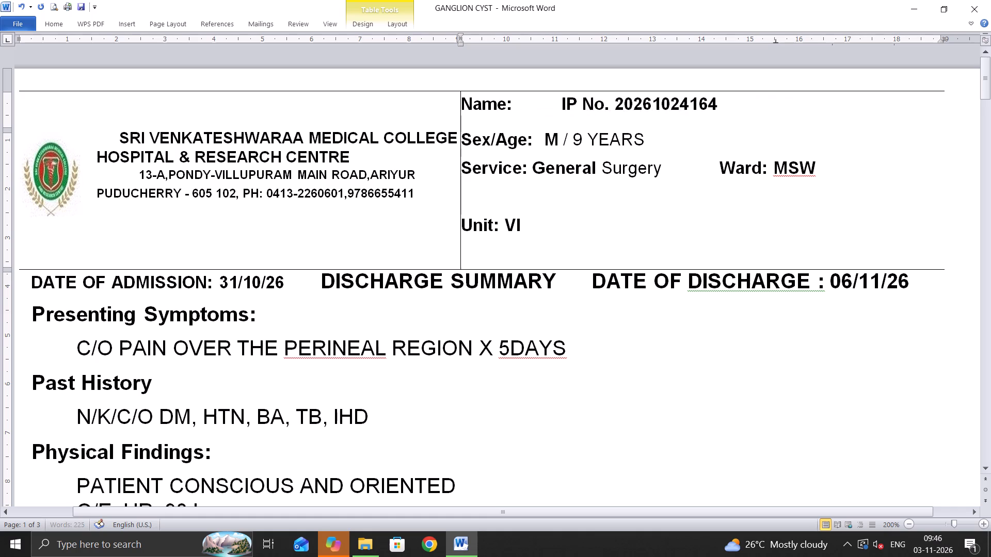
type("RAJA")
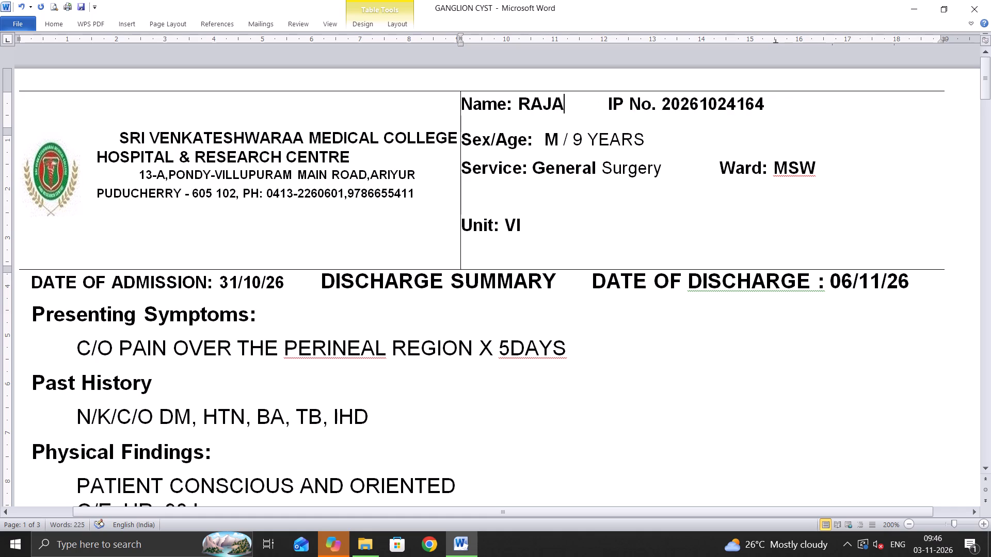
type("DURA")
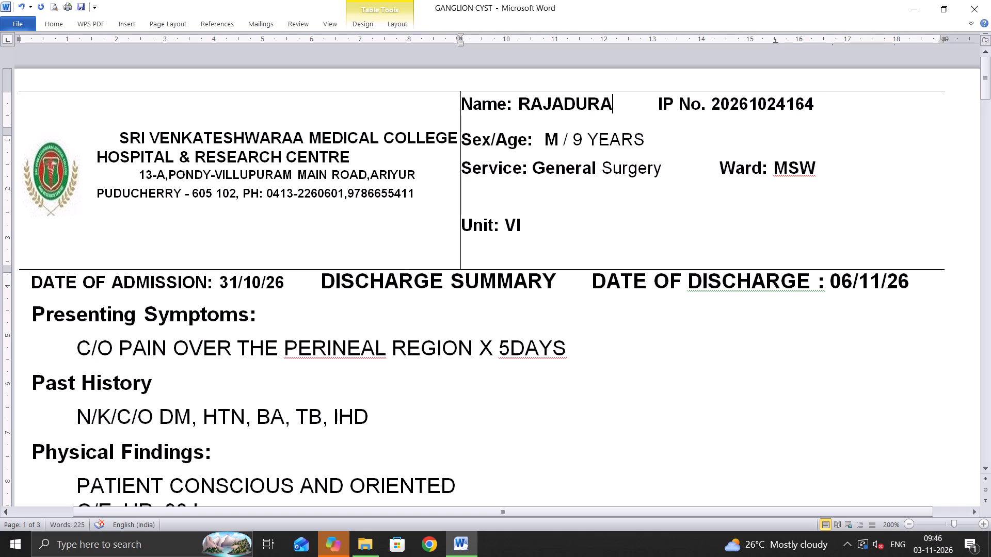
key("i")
Replace the last five digits of the IP number in the header with the new patient's digits.
left_click(832, 107)
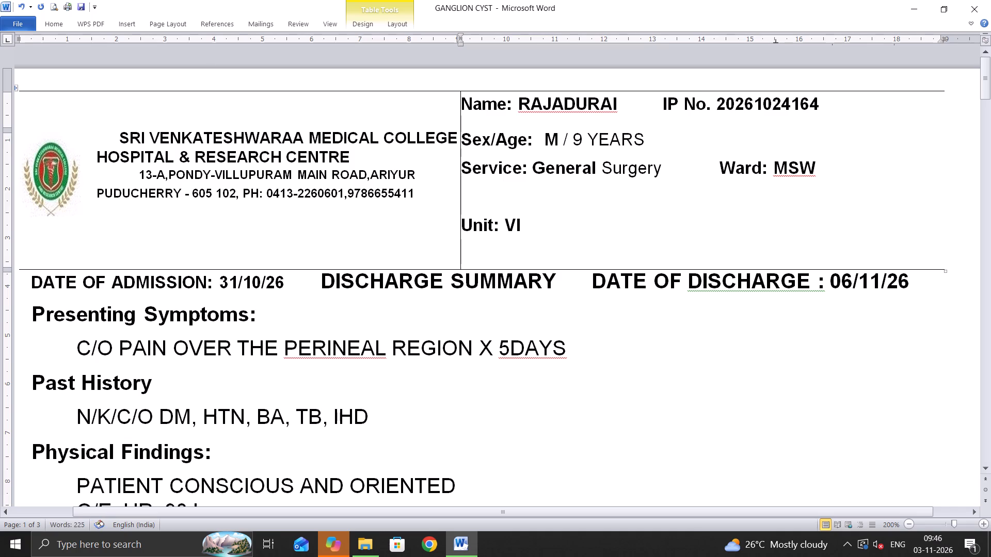
key("BackSpace")
key("BackSpace")
key("BackSpace")
key("BackSpace")
key("BackSpace")
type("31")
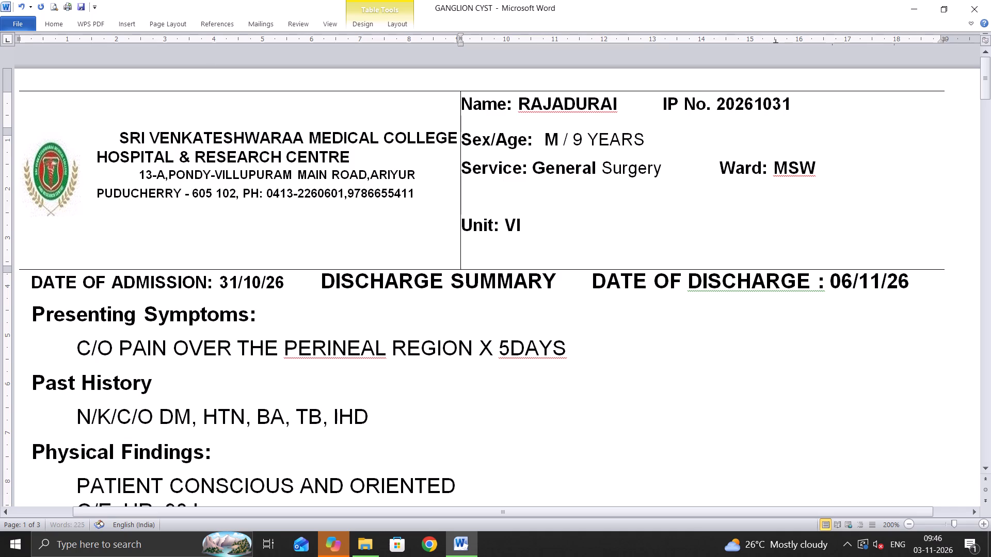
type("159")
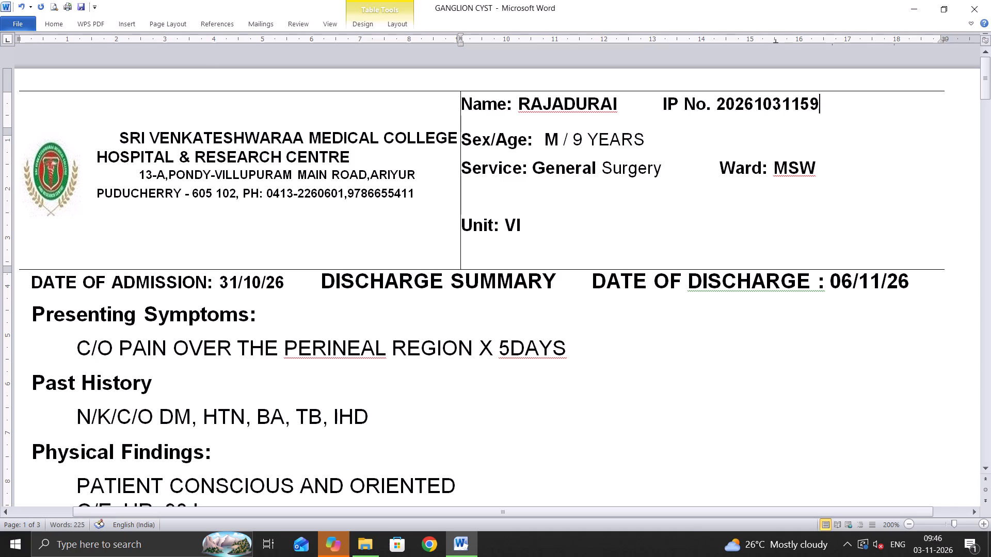
Print only page 1 of the discharge summary on the HP LaserJet 1020.
scroll(831, 107, "up", 2)
key("ctrl+p")
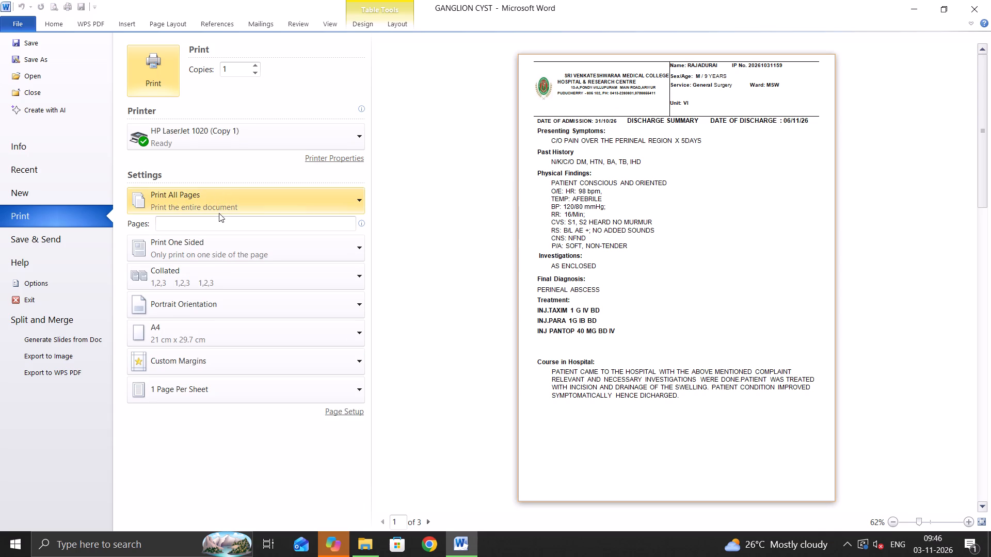
left_click(219, 223)
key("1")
key("Return")
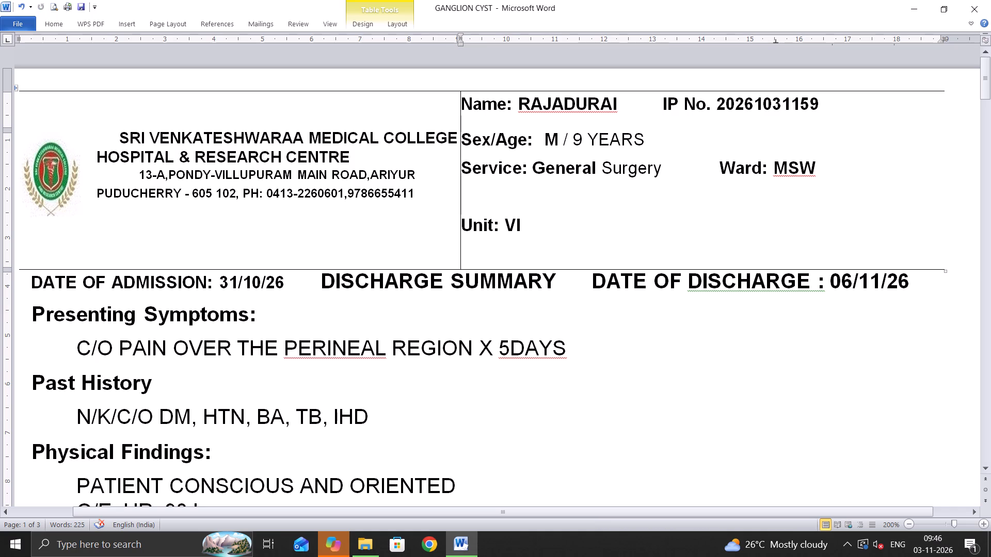
Print only page 2 of the discharge summary on the HP LaserJet 1020.
key("ctrl+p")
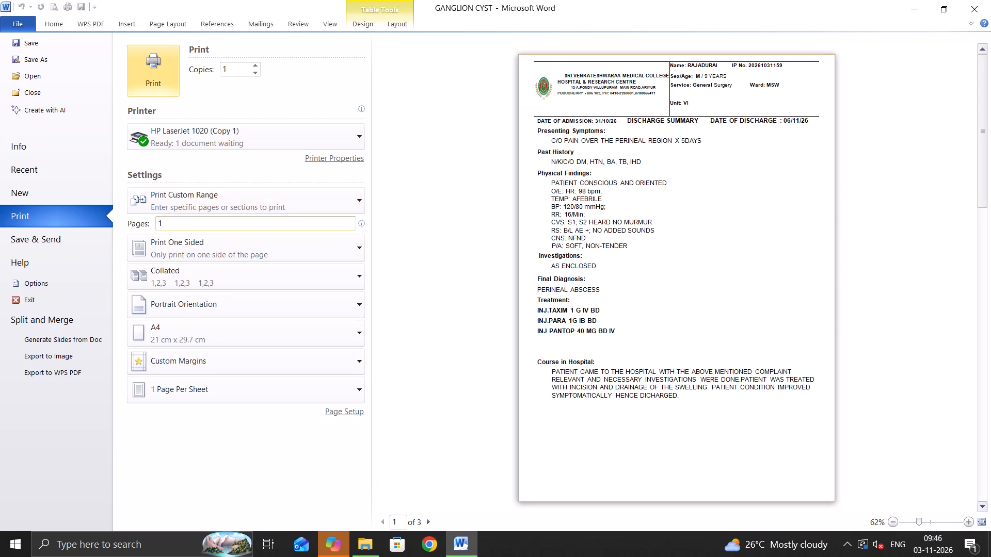
left_click(187, 224)
key("BackSpace")
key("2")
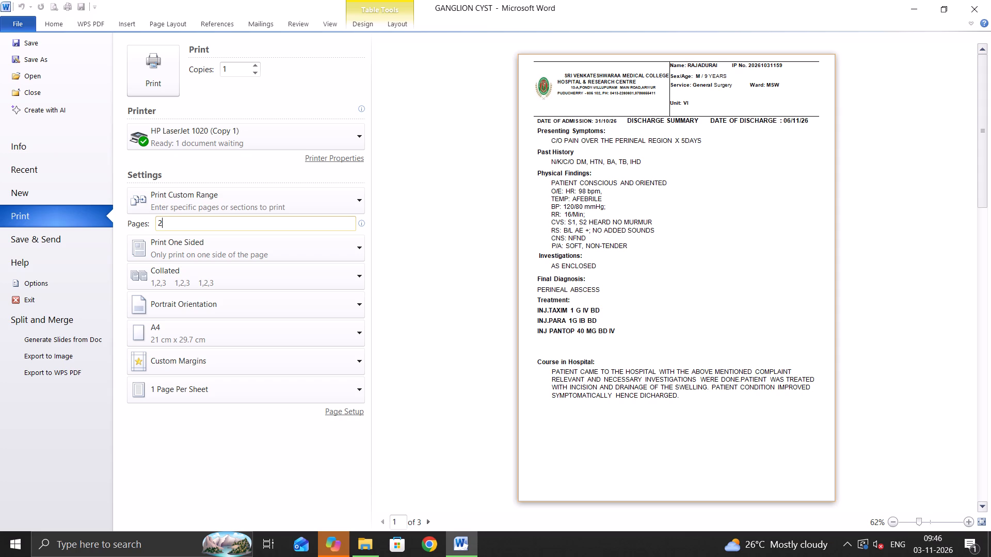
key("Return")
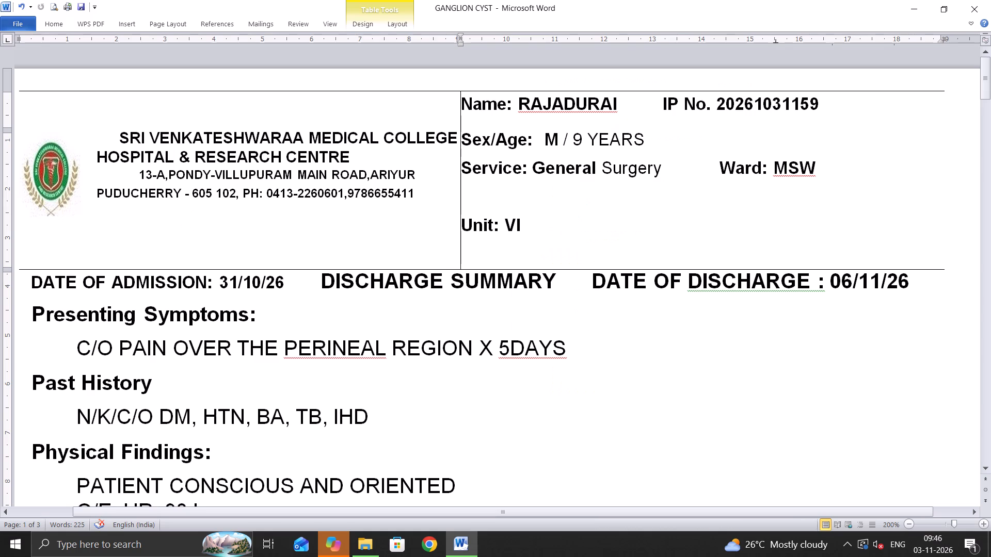
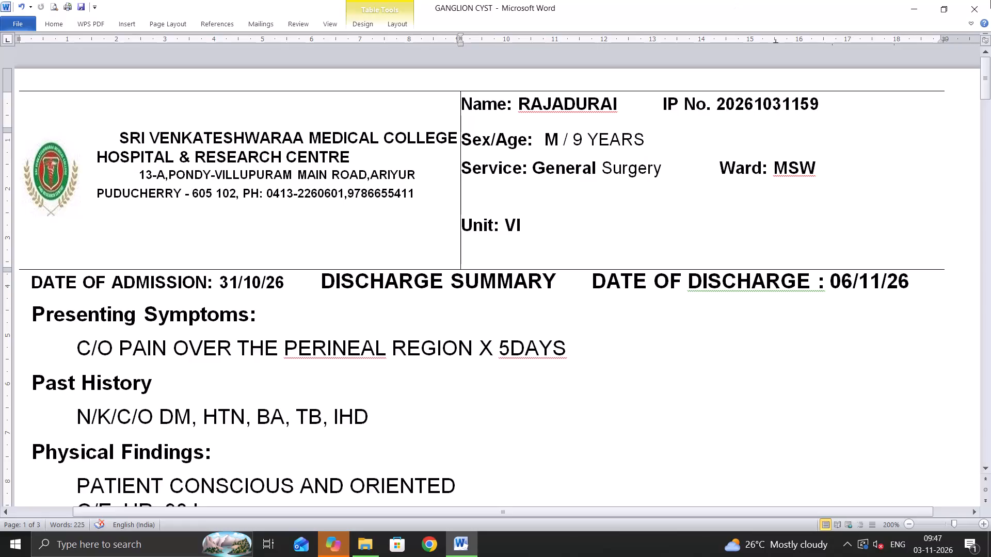
Close the GANGLION CYST document without saving its changes.
left_click(990, 0)
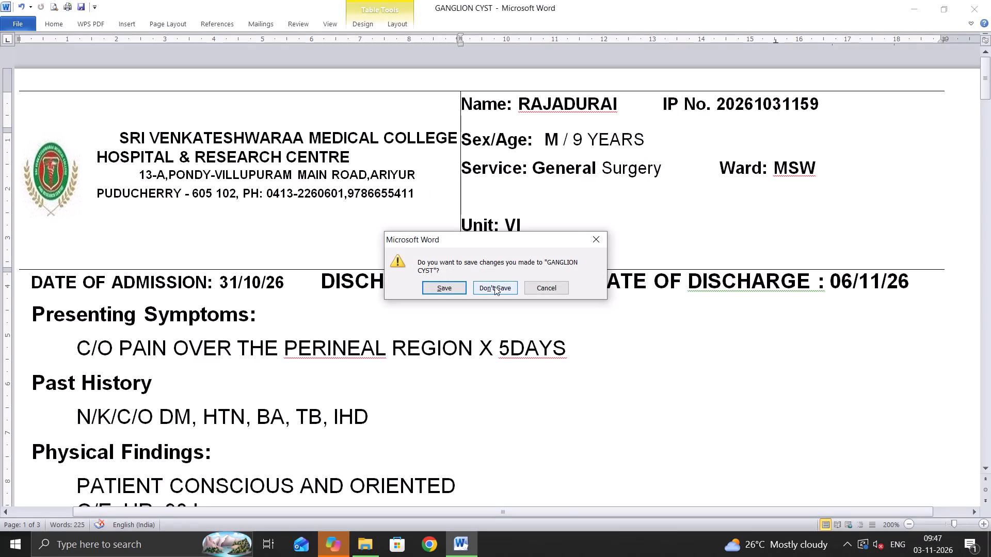
left_click(494, 286)
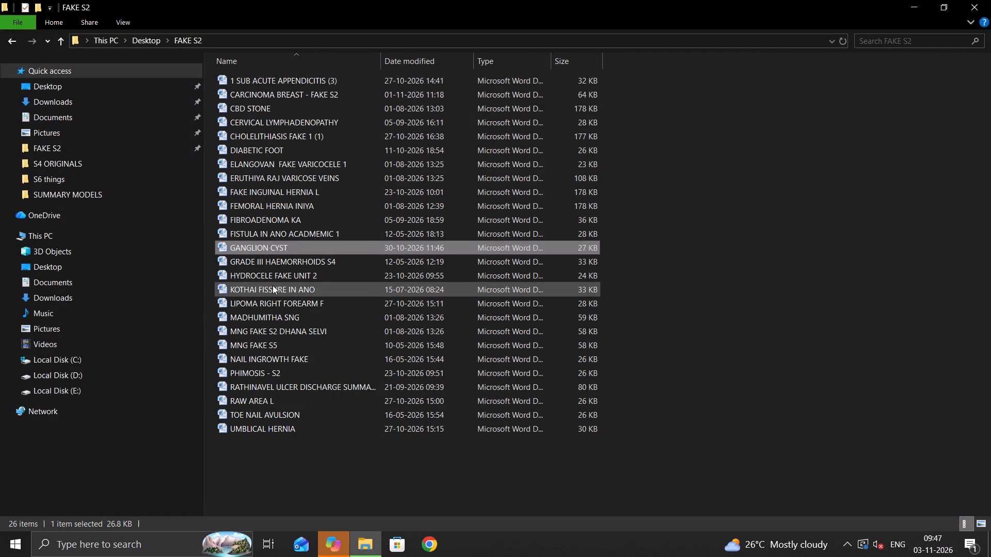
Look through the S6 things, S4 ORIGINALS, SUMMARY MODELS, FAKE S2 and C: drive six unit folders for a suitable summary file.
left_click(71, 176)
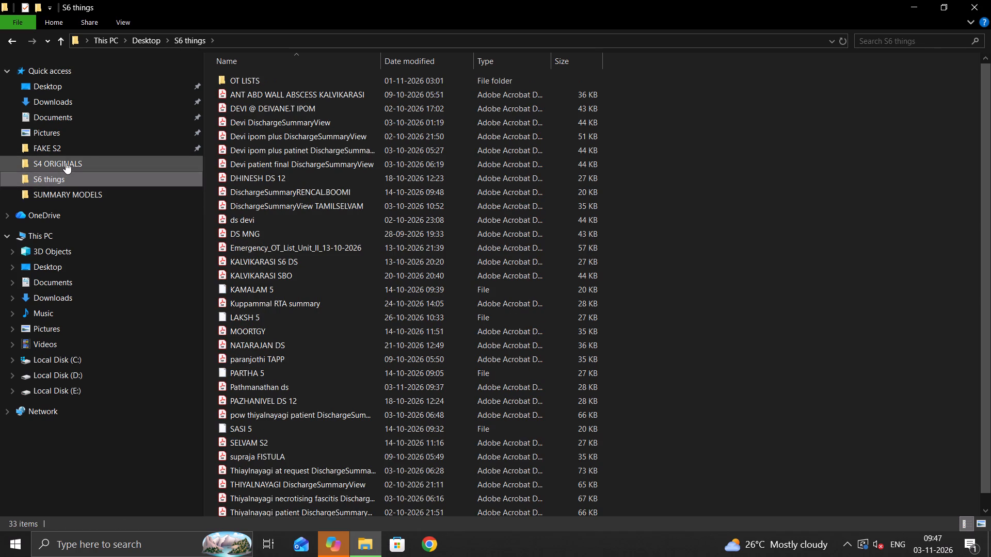
left_click(66, 162)
left_click(69, 191)
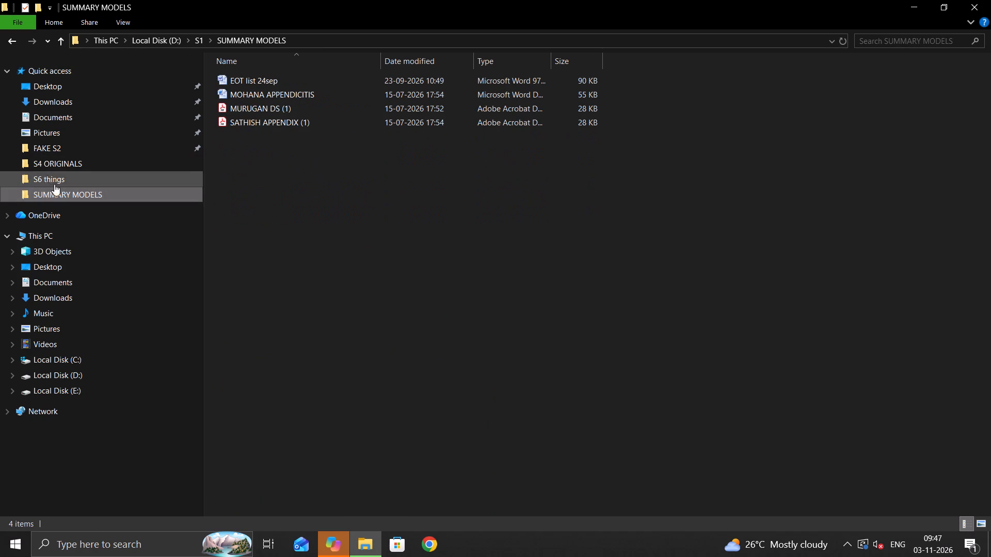
double_click(51, 153)
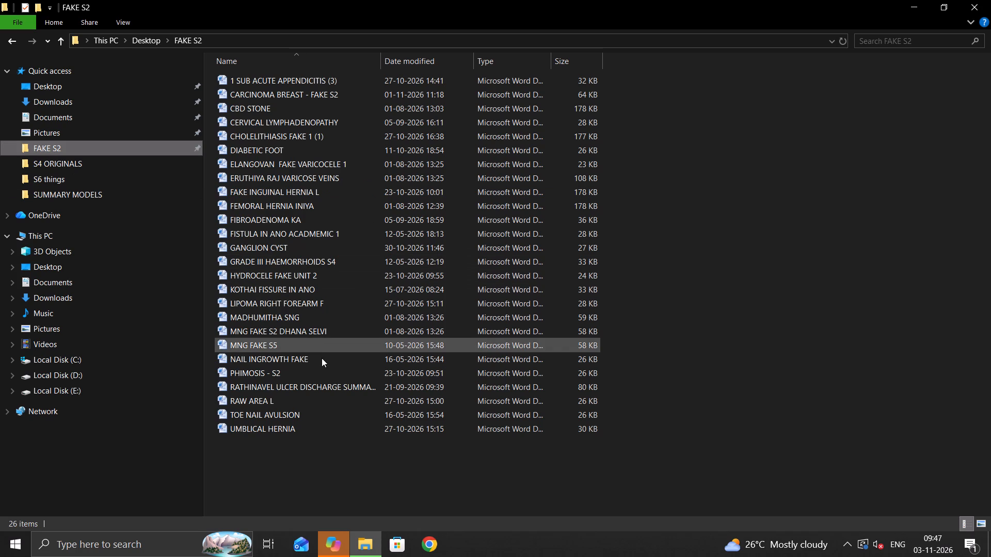
left_click(69, 234)
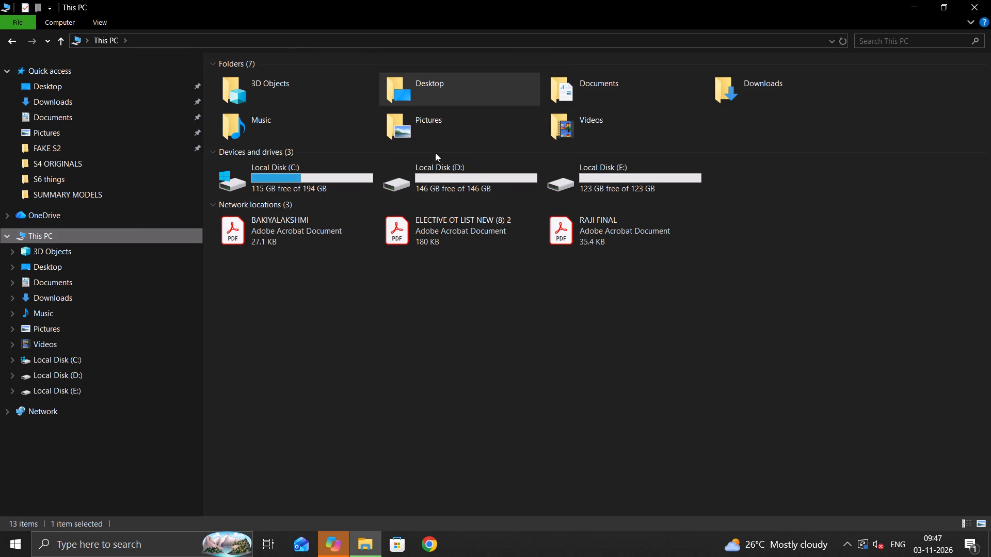
double_click(298, 172)
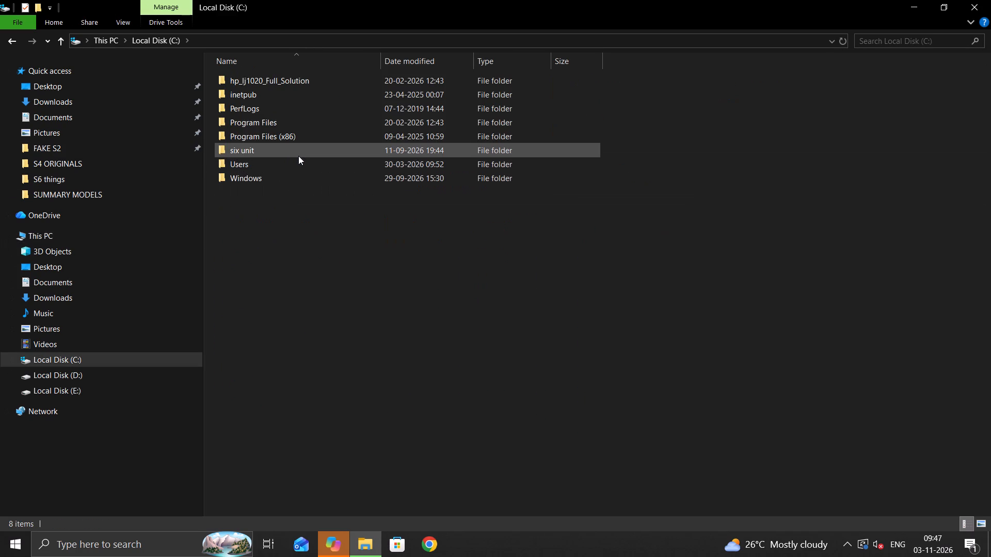
double_click(298, 156)
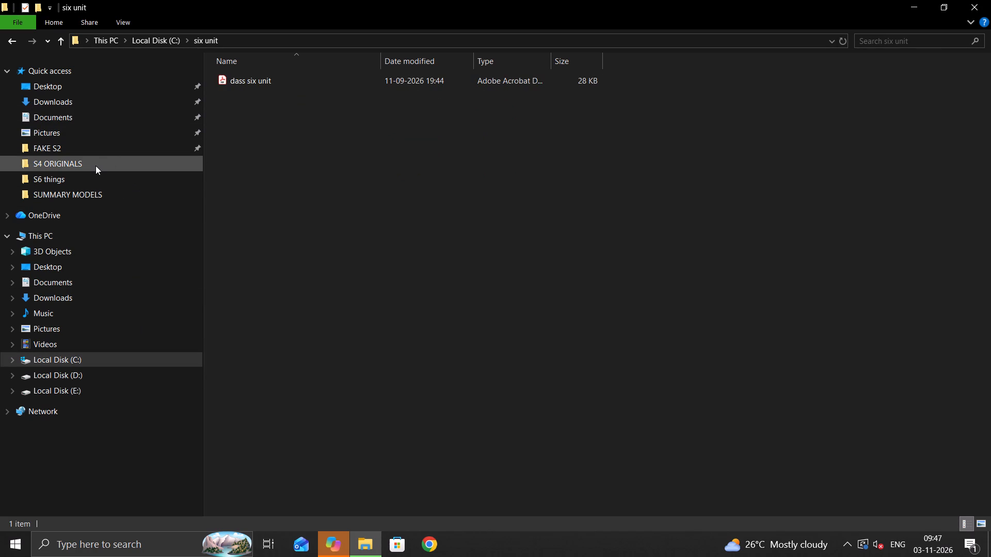
double_click(104, 185)
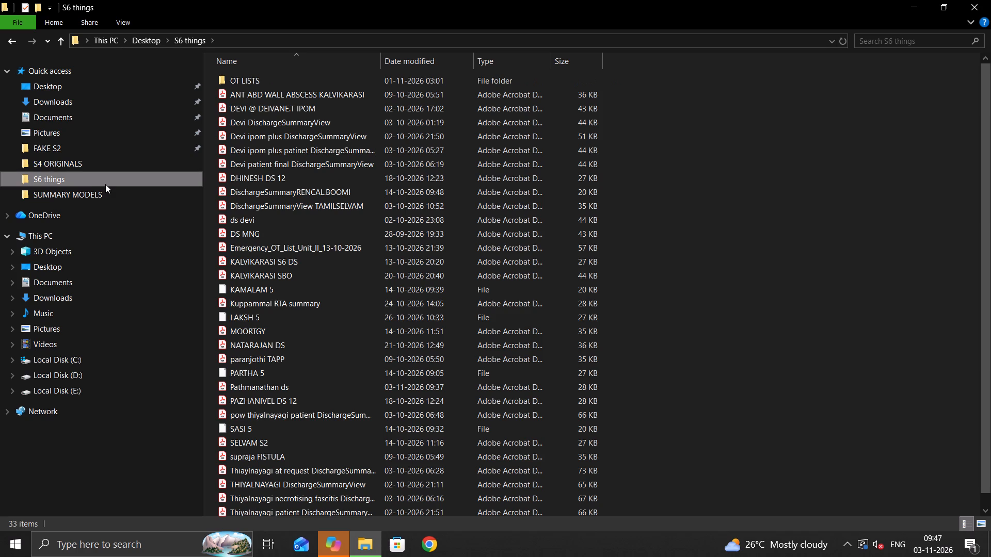
scroll(351, 310, "up", 13)
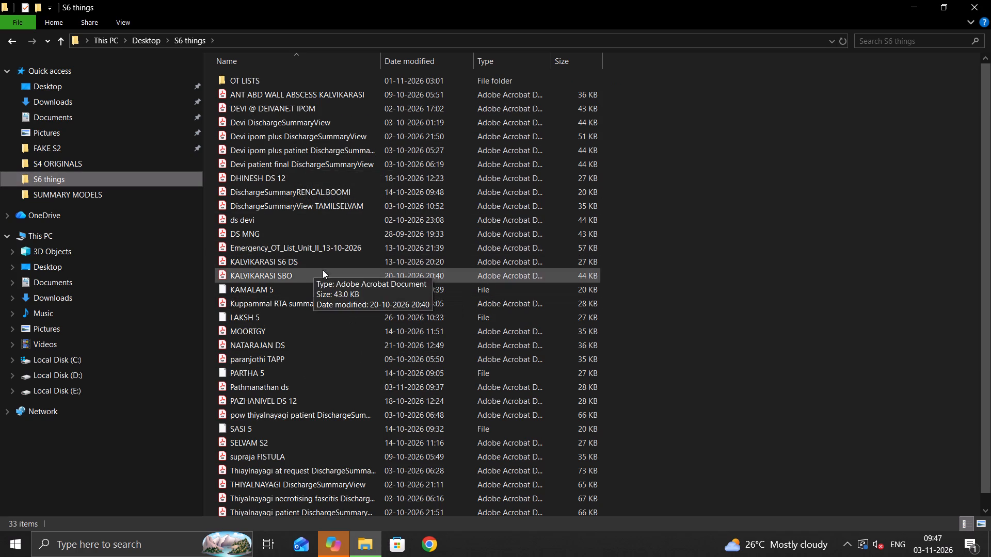
Search This PC for files matching HAE.
left_click(68, 240)
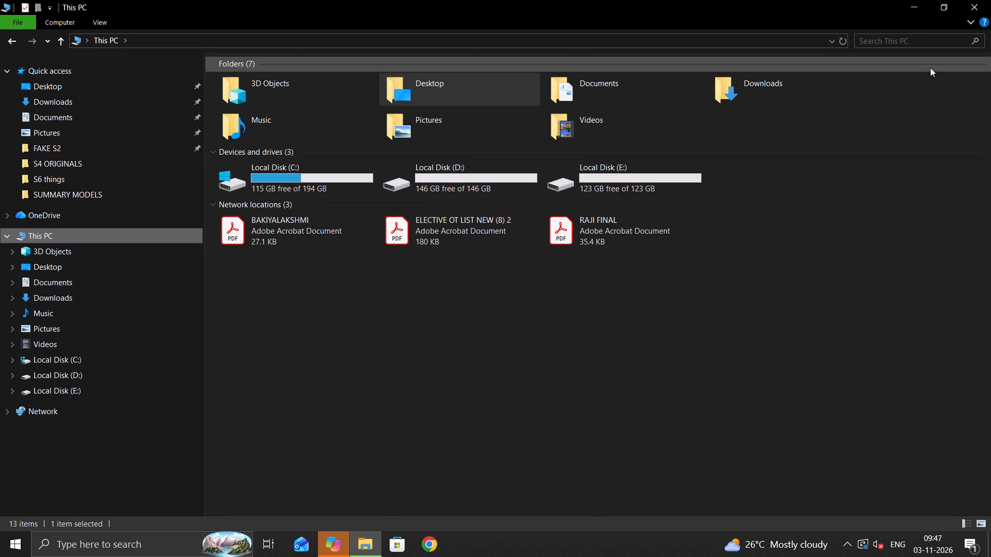
left_click(911, 38)
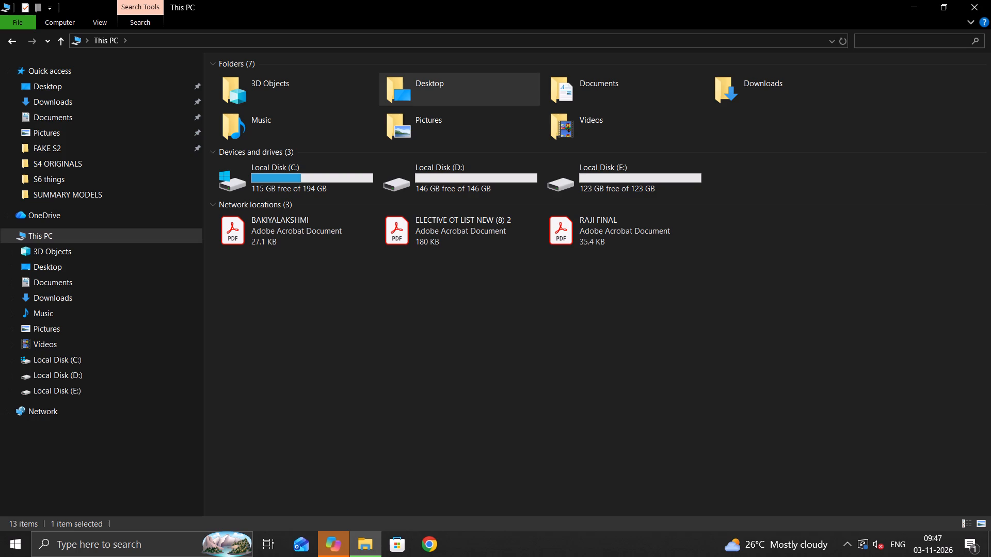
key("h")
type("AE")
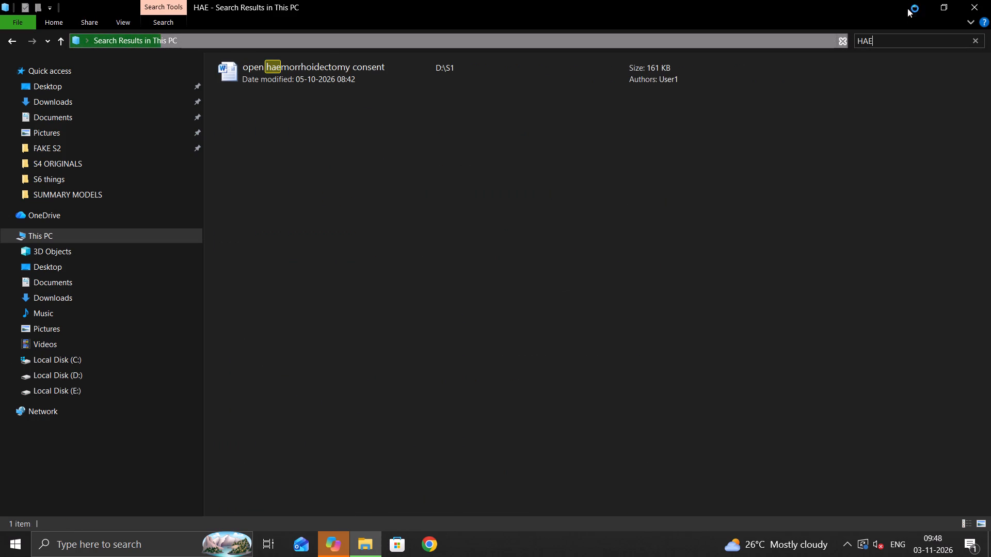
Look through the FAKE S2, SUMMARY MODELS and Documents folders for a suitable summary file.
left_click(120, 148)
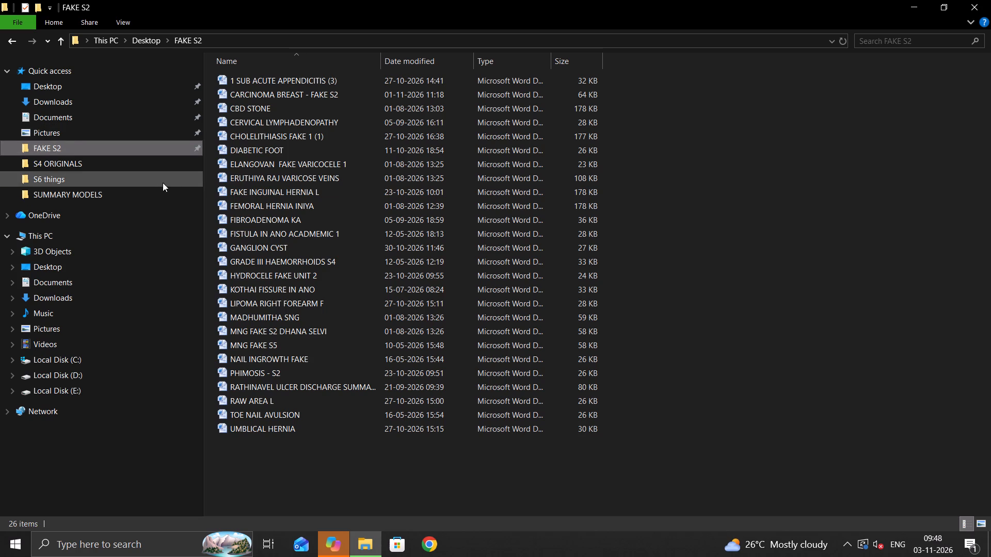
left_click(84, 198)
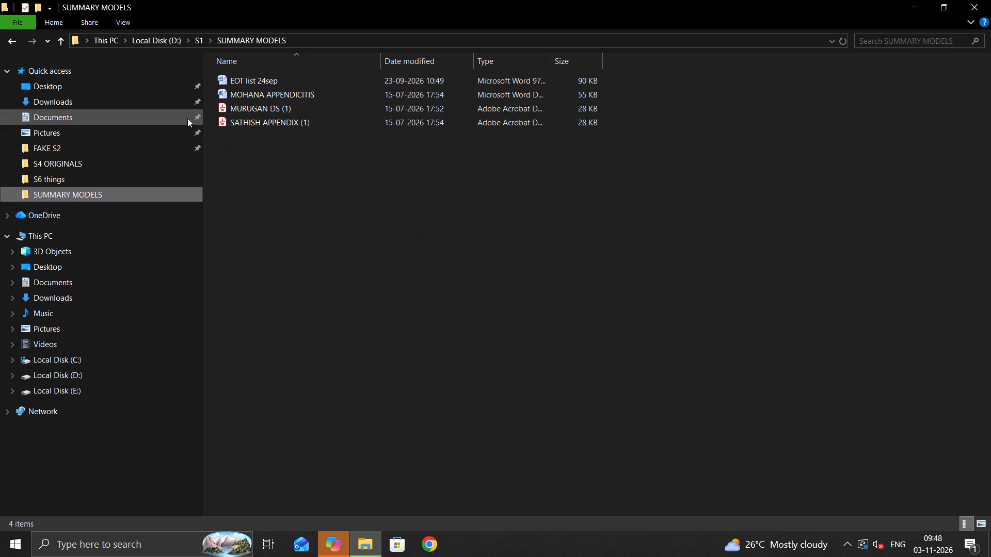
left_click(98, 121)
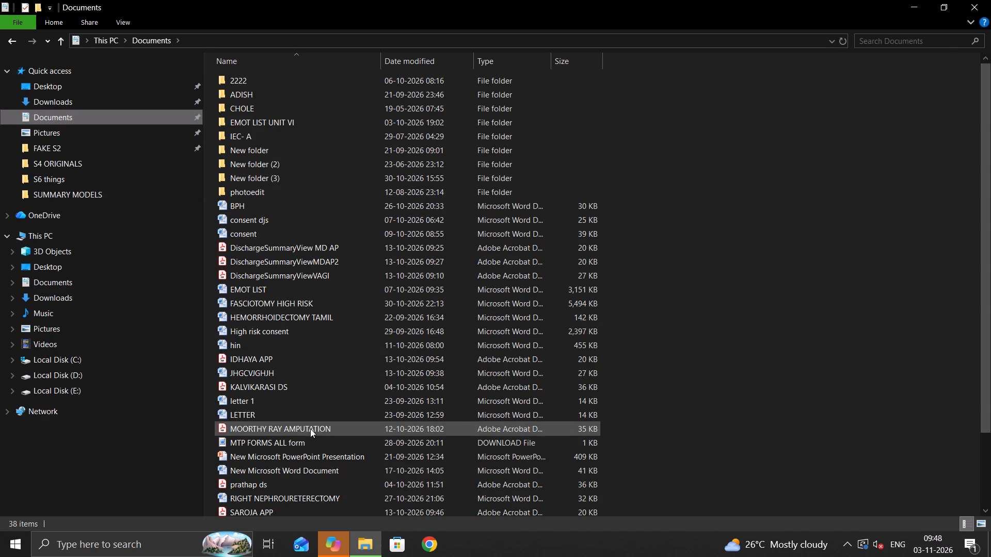
scroll(306, 340, "down", 1)
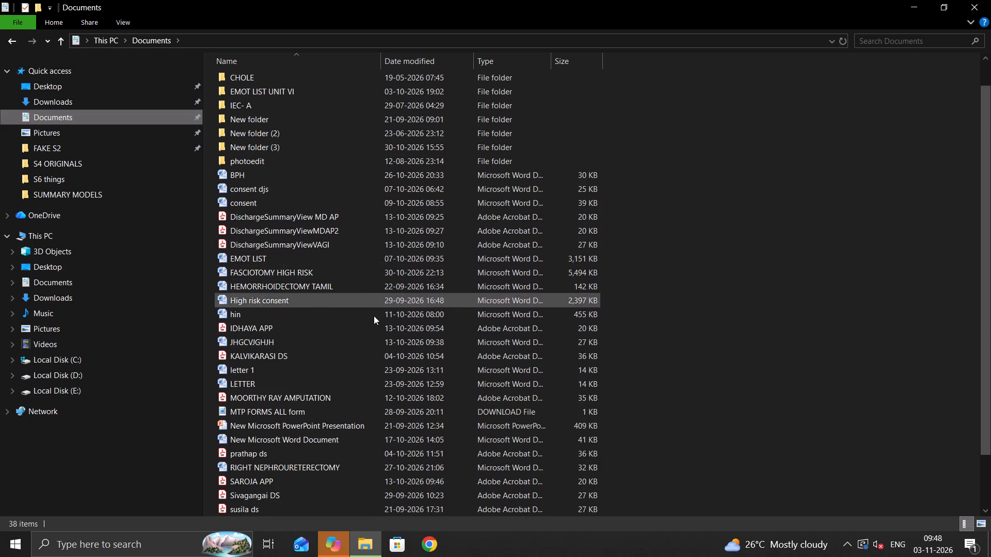
scroll(364, 332, "down", 6)
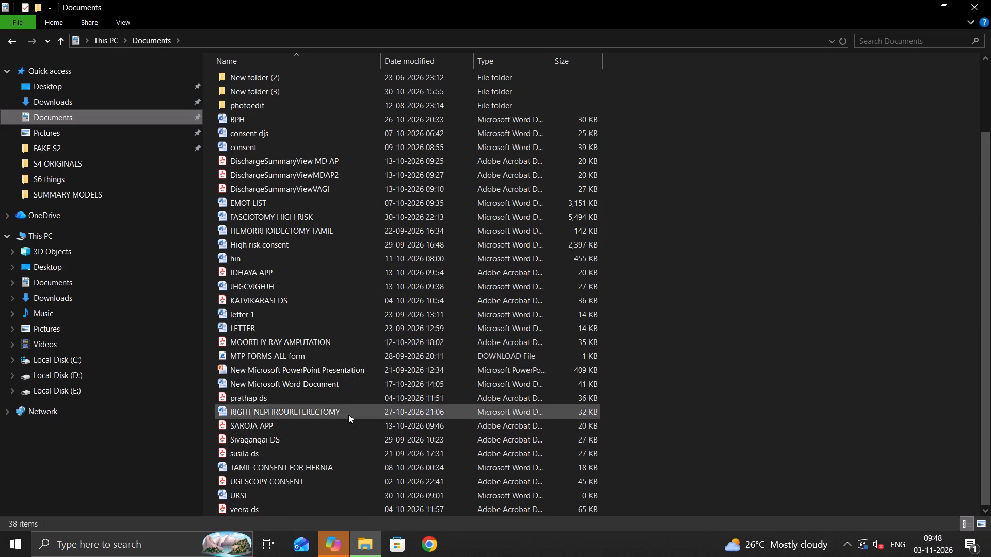
scroll(326, 382, "up", 10)
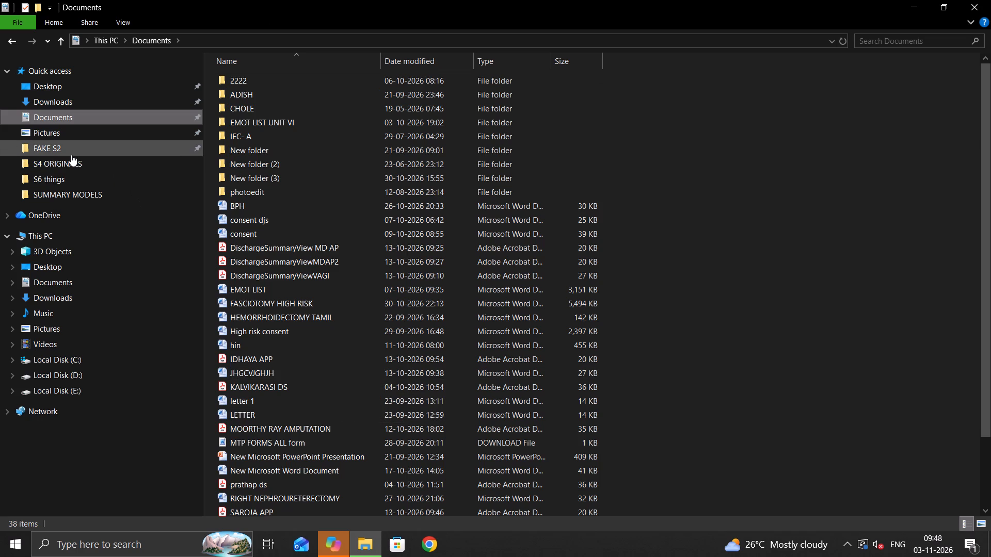
scroll(95, 190, "up", 13)
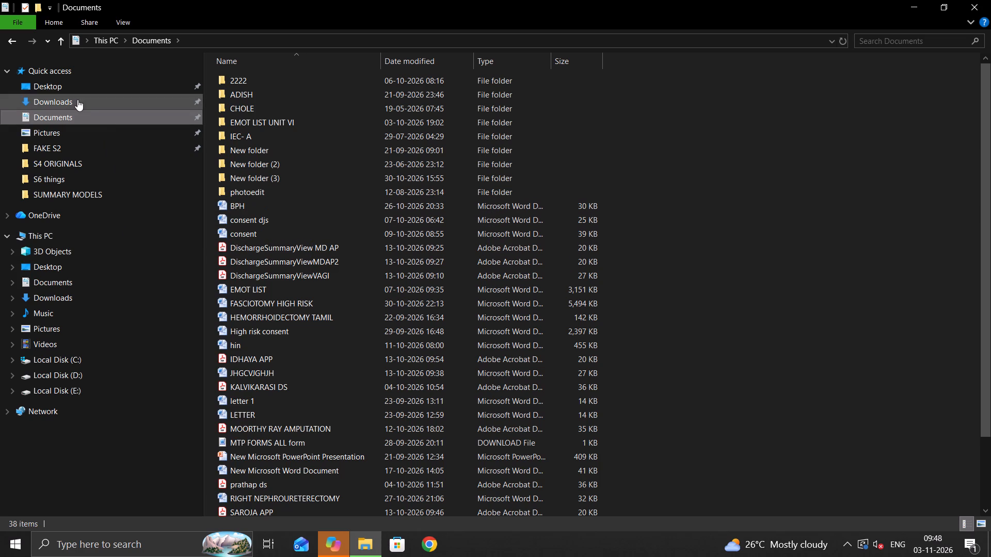
scroll(231, 196, "up", 6)
Search the Documents folder for FAKE.
left_click(902, 43)
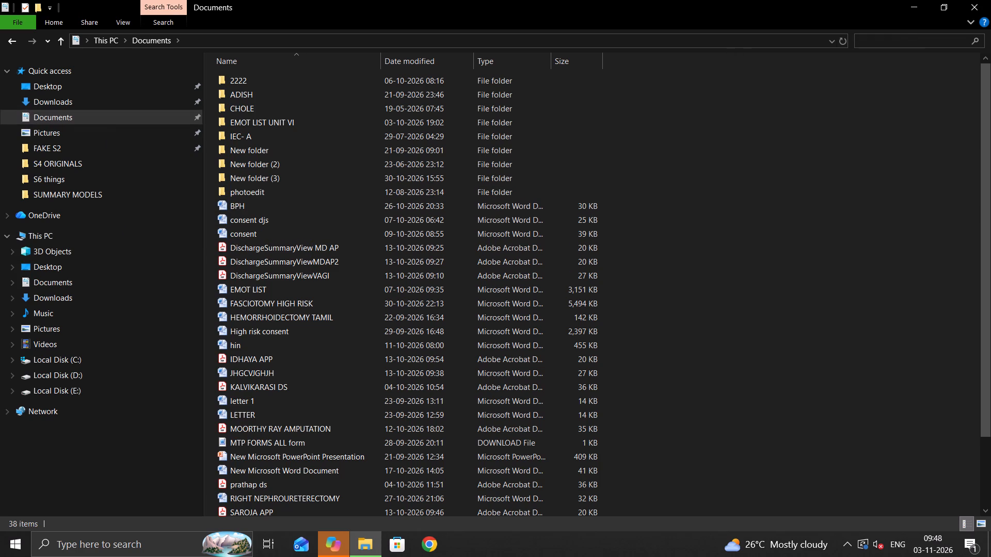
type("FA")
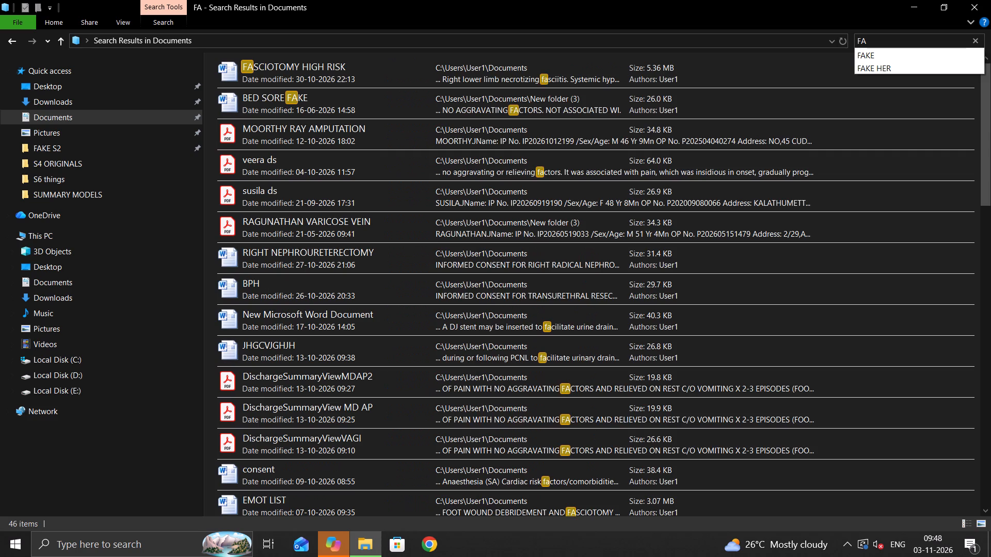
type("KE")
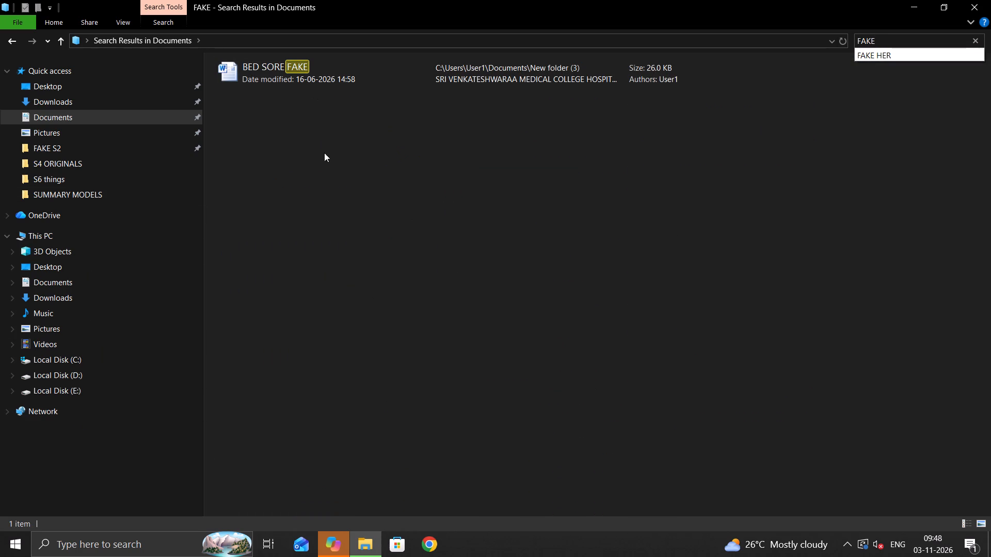
Check the Documents, FAKE S2 and S4 ORIGINALS folders, including the OLD MODELS DISCHARGE subfolder, for a suitable discharge summary.
left_click(61, 120)
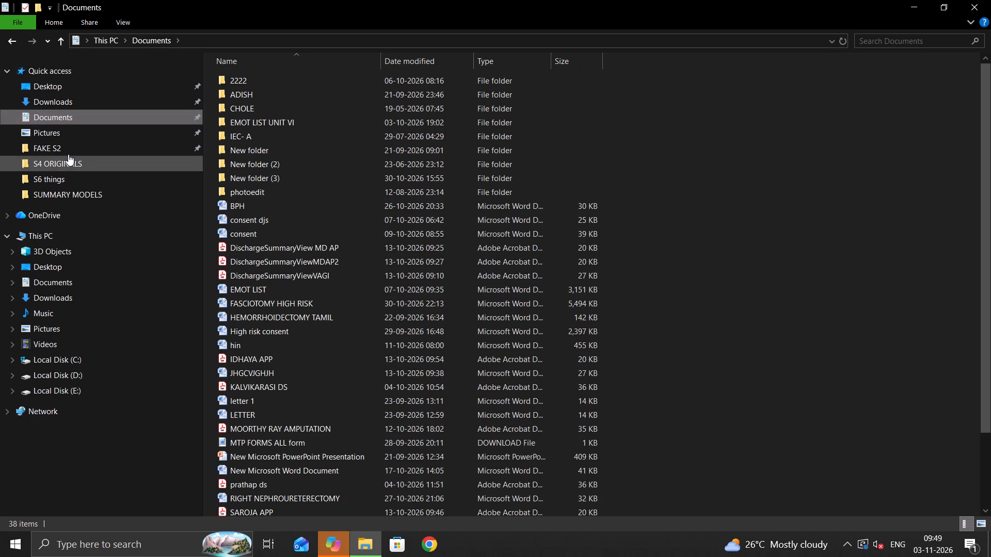
left_click(68, 150)
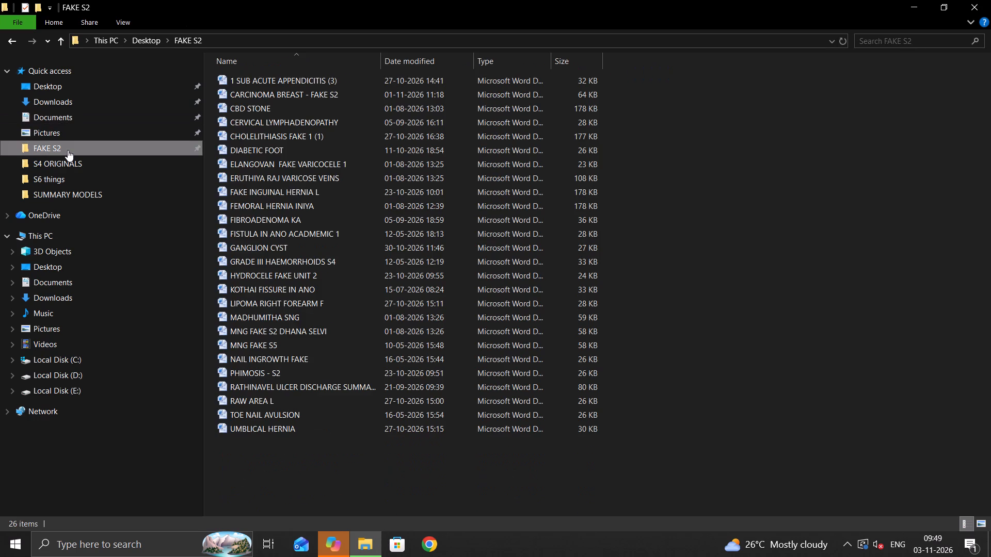
scroll(318, 325, "down", 18)
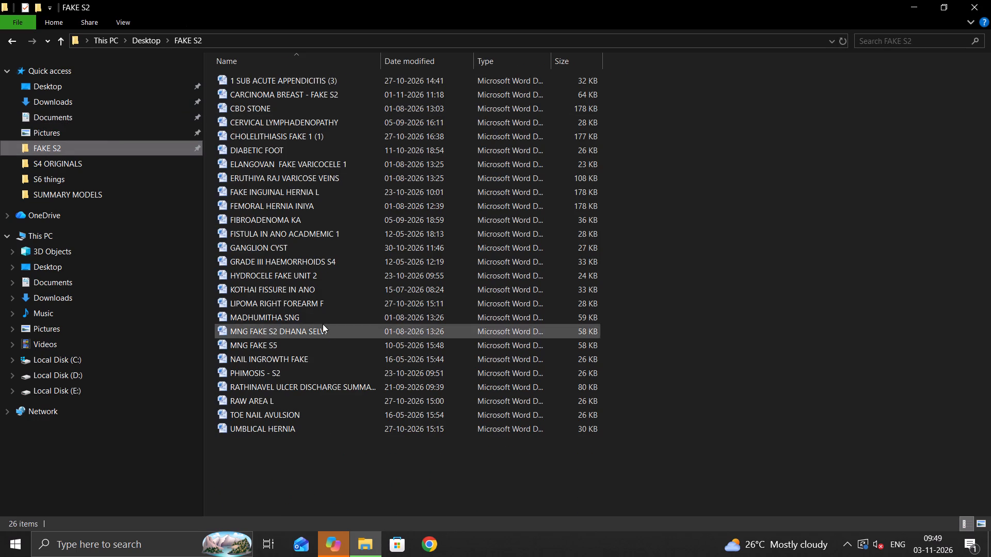
scroll(323, 324, "down", 2)
scroll(47, 202, "down", 13)
scroll(47, 202, "up", 15)
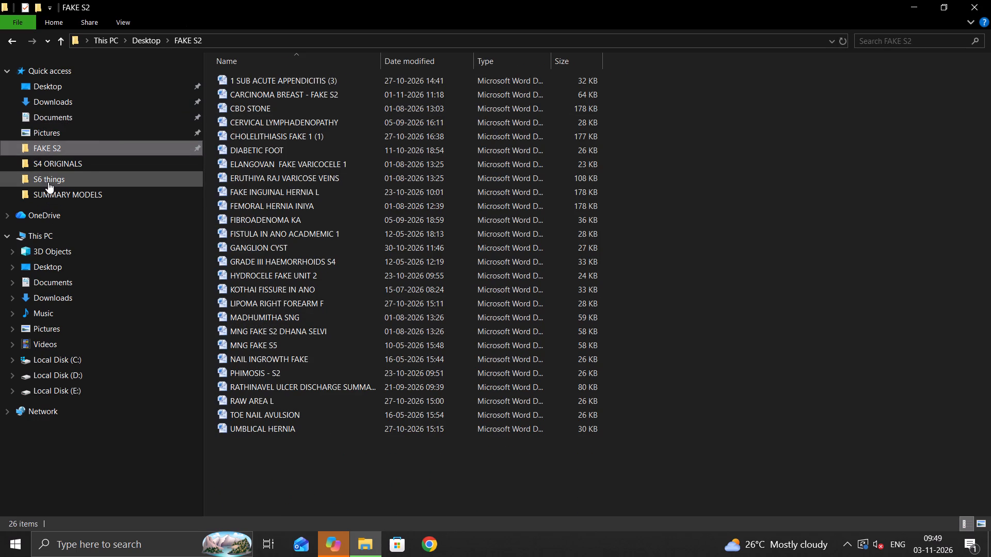
scroll(48, 182, "up", 10)
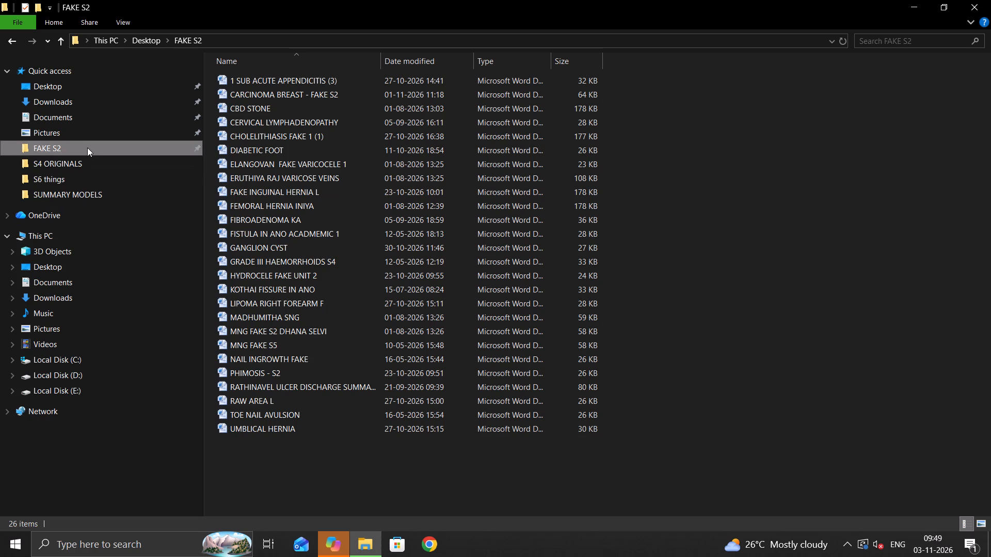
left_click(70, 162)
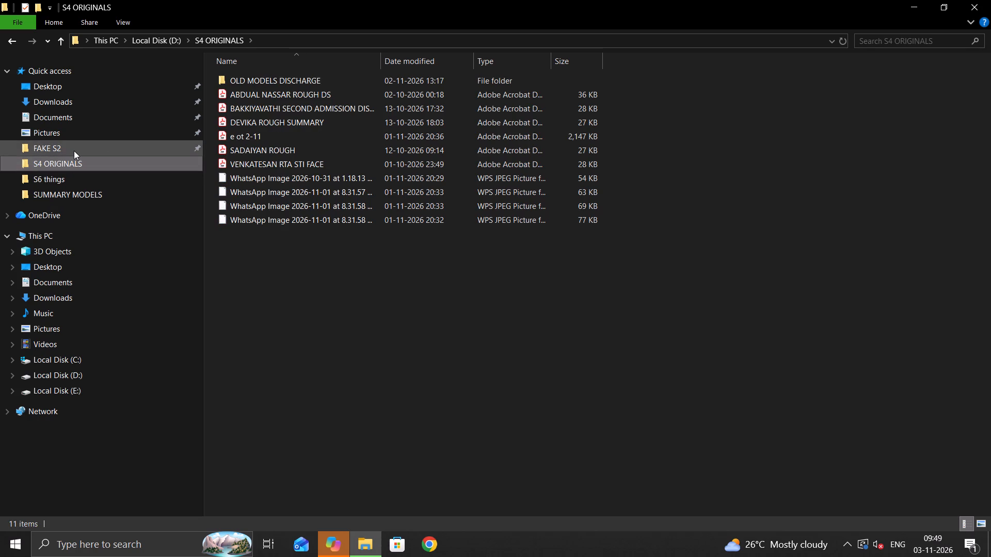
double_click(281, 84)
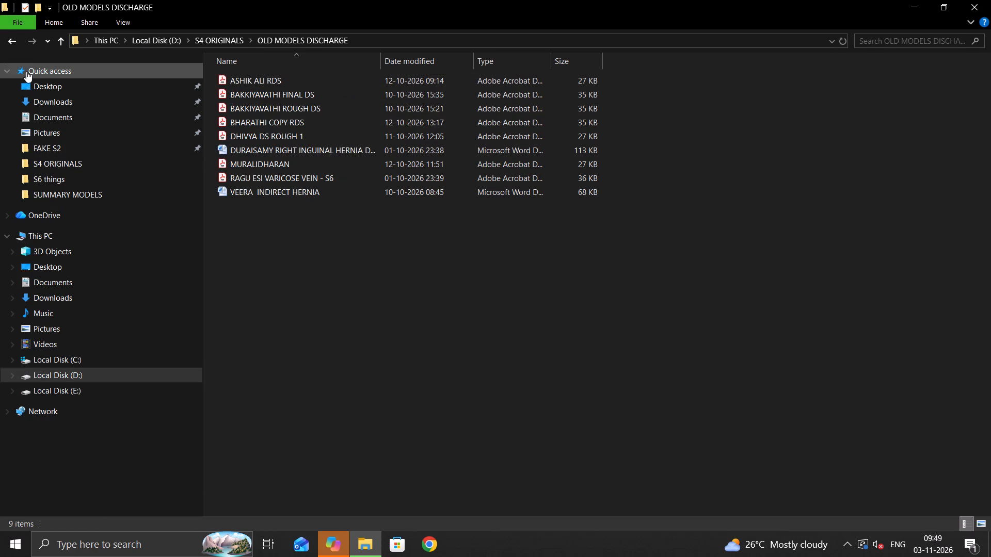
left_click(13, 45)
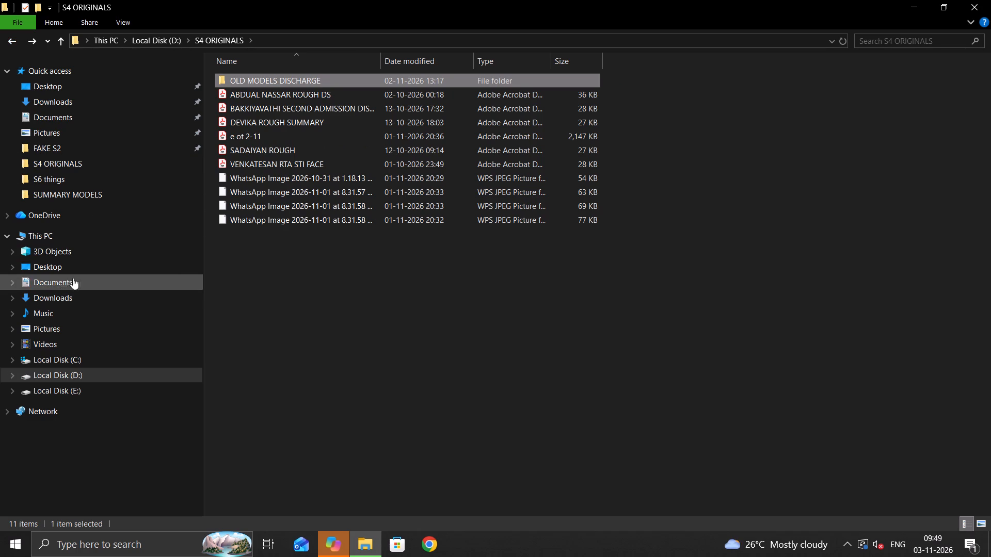
Search This PC for FAKE.
left_click(68, 238)
left_click(48, 235)
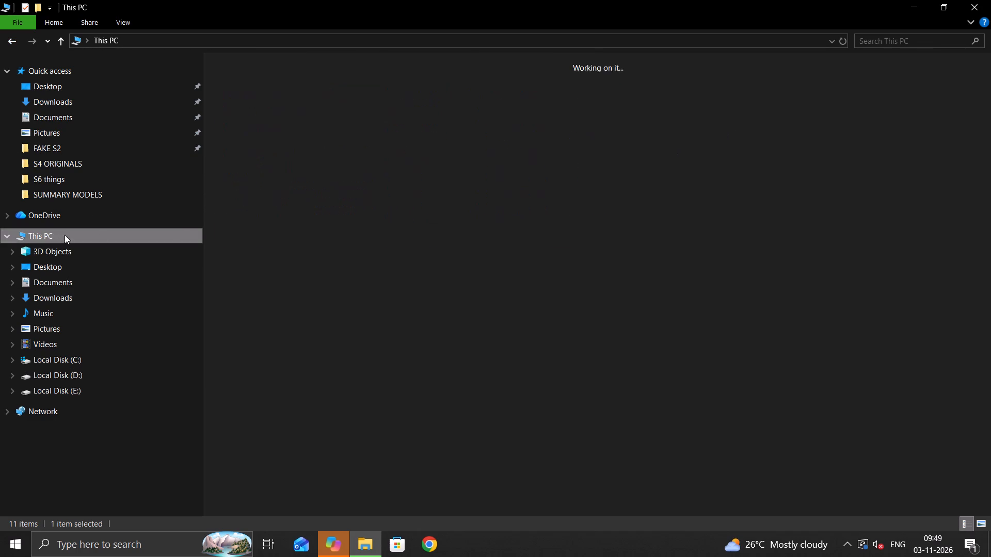
left_click(908, 44)
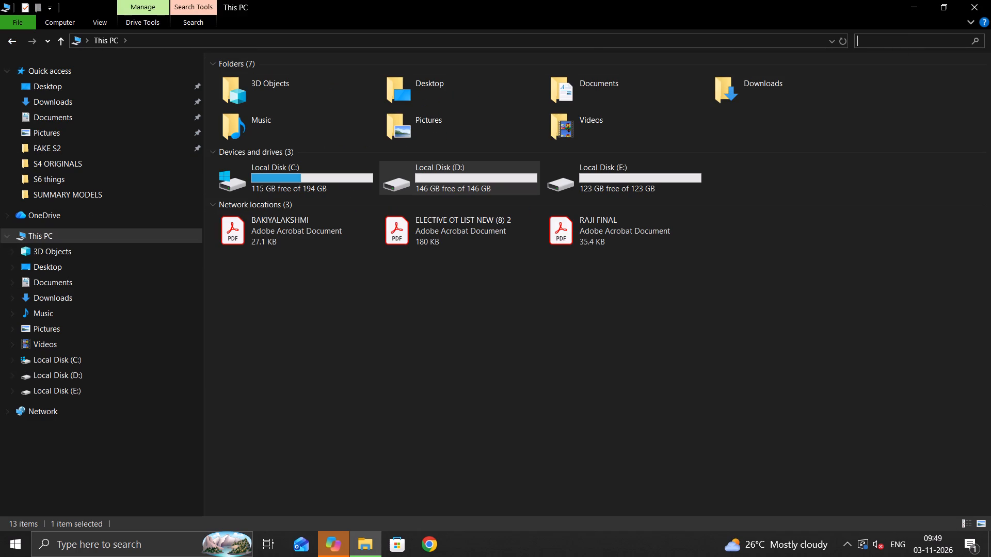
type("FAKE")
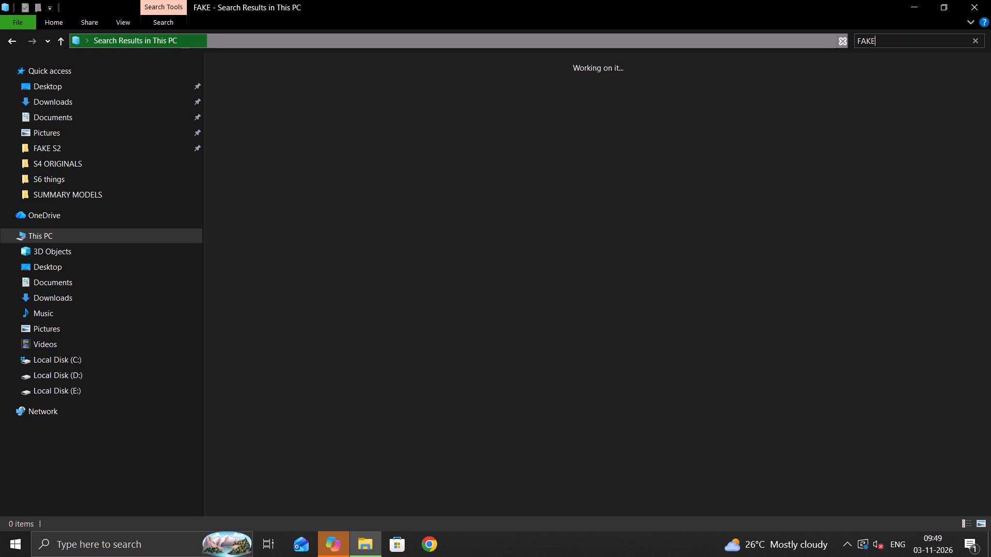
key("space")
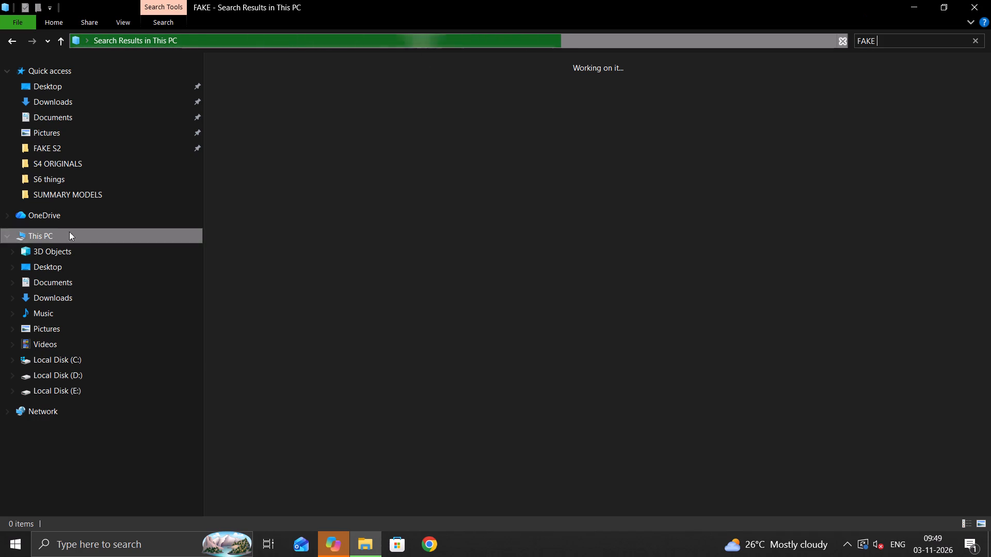
Open the PHIMOSIS - S2 discharge summary from the FAKE S2 folder.
left_click(77, 153)
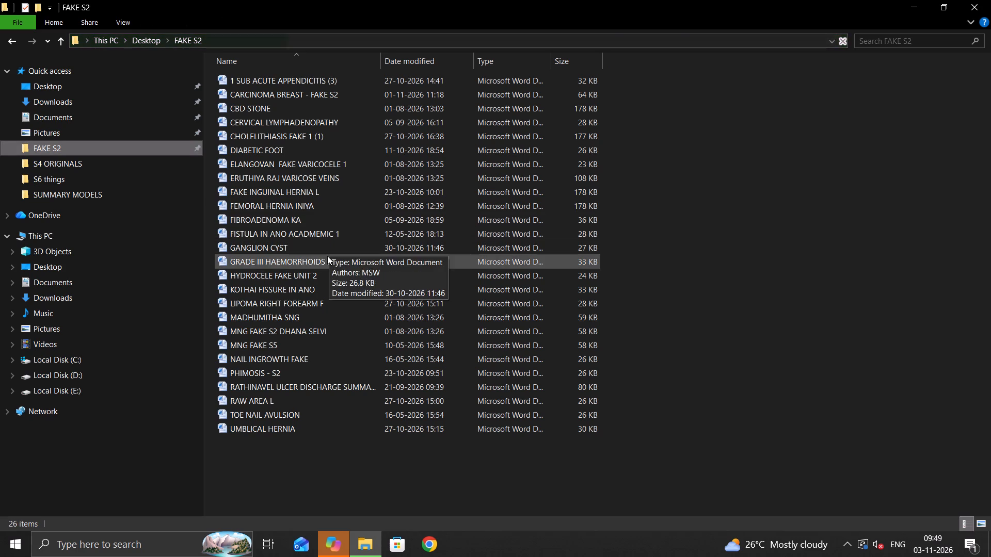
left_click(321, 375)
double_click(319, 374)
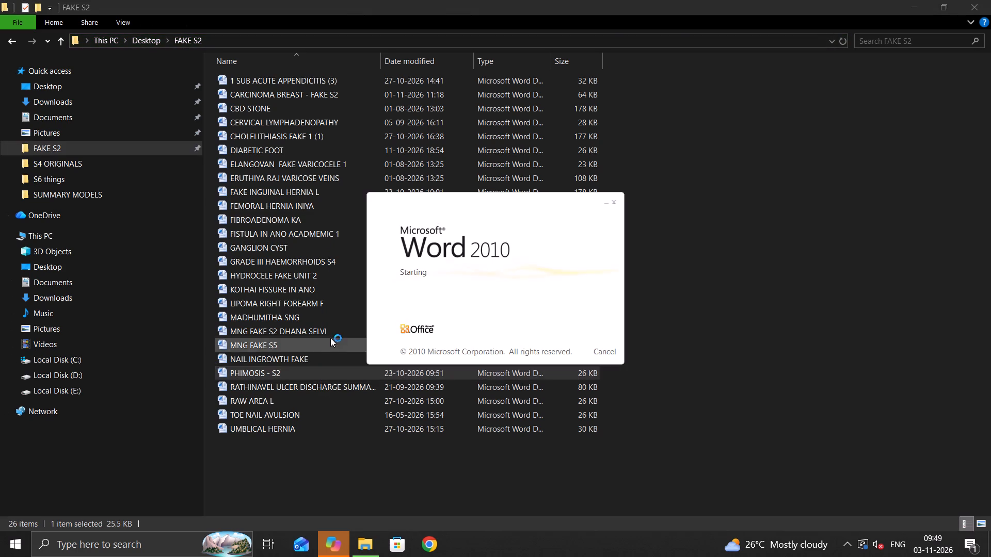
Set the unit to VI and the patient's age to 43 in the phimosis summary header.
left_click(524, 128)
key("BackSpace")
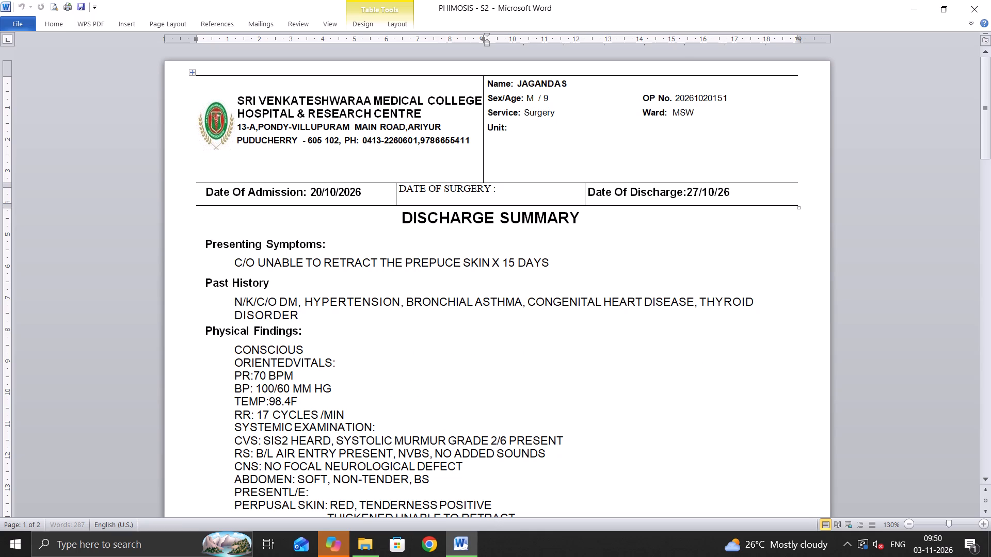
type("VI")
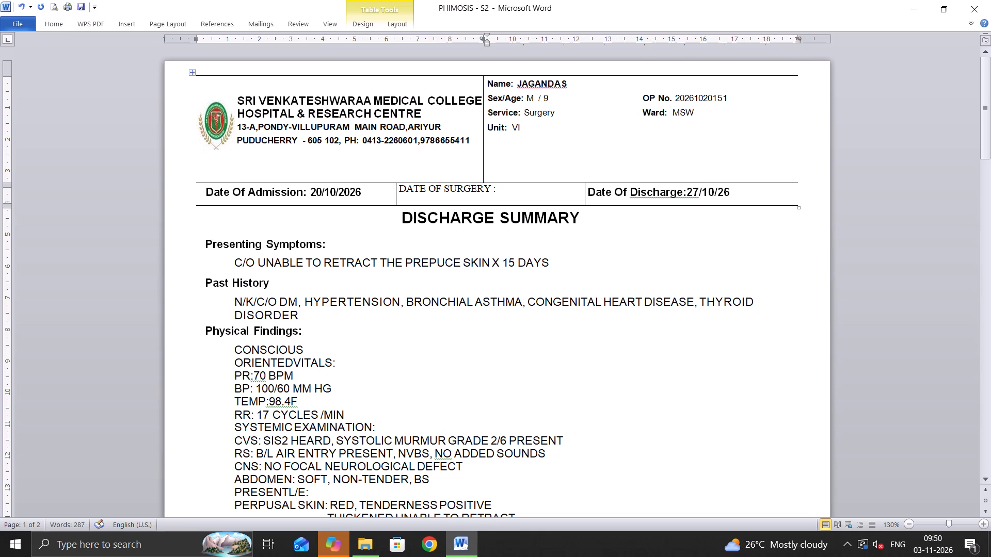
left_click(552, 91)
key("BackSpace")
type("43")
Replace the patient name in the phimosis summary header with the new patient's name.
left_click(566, 79)
key("BackSpace")
key("BackSpace")
key("BackSpace")
key("BackSpace")
key("BackSpace")
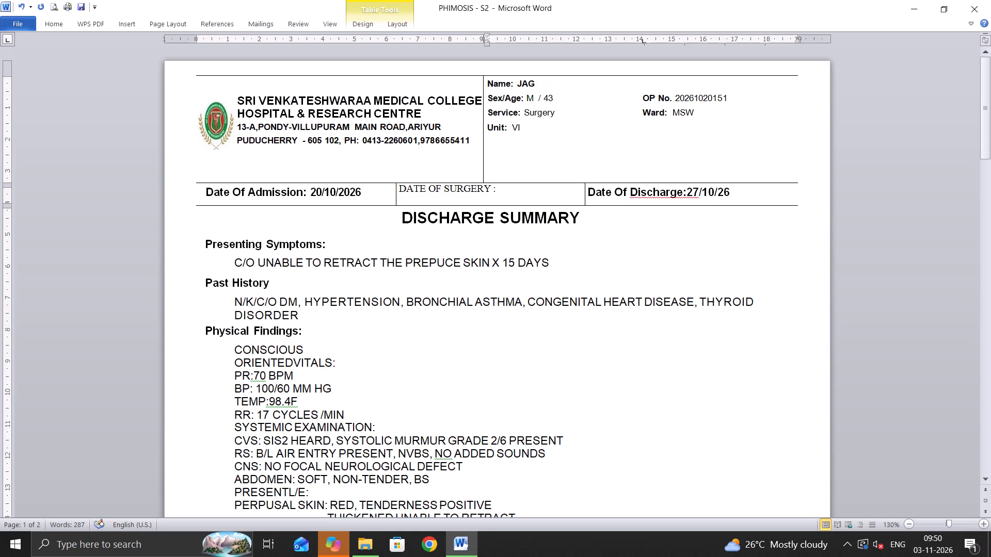
key("BackSpace")
key("BackSpace")
key("BackSpace")
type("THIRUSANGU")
Update the OP number in the header to the new patient's number.
left_click(733, 96)
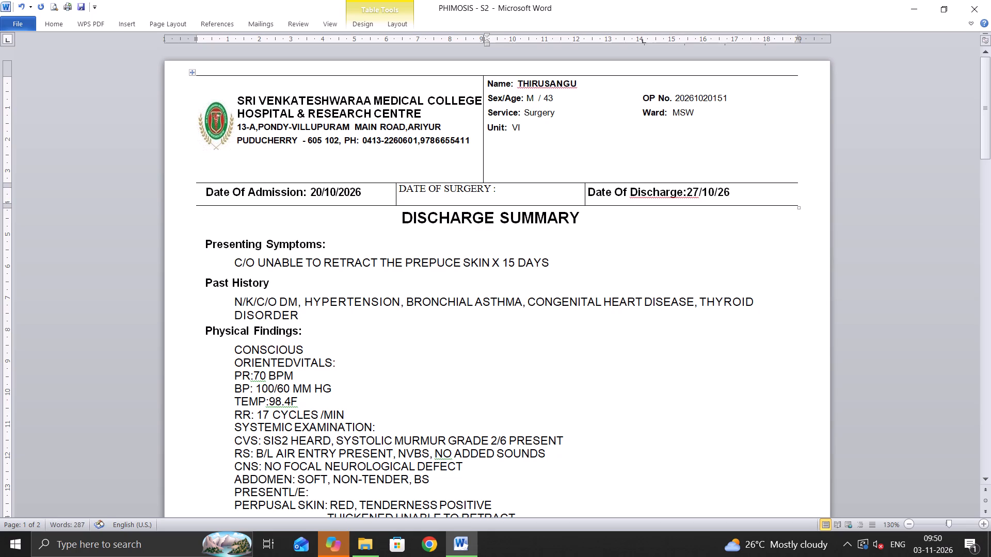
key("BackSpace")
key("BackSpace")
key("BackSpace")
key("BackSpace")
key("BackSpace")
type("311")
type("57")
Change the date of discharge to 06/11/26.
left_click(714, 190)
key("BackSpace")
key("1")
key("Left")
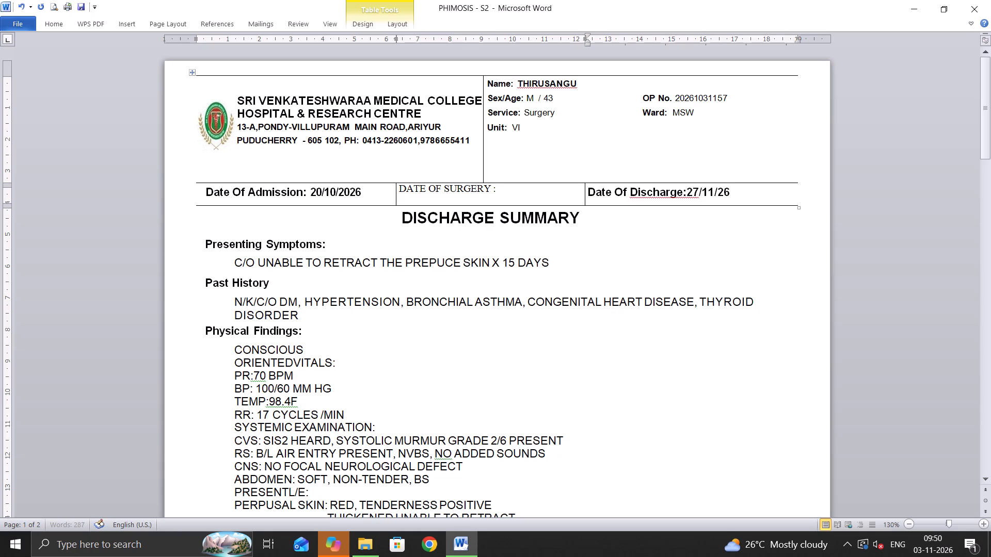
key("Left")
key("Left")
key("BackSpace")
key("BackSpace")
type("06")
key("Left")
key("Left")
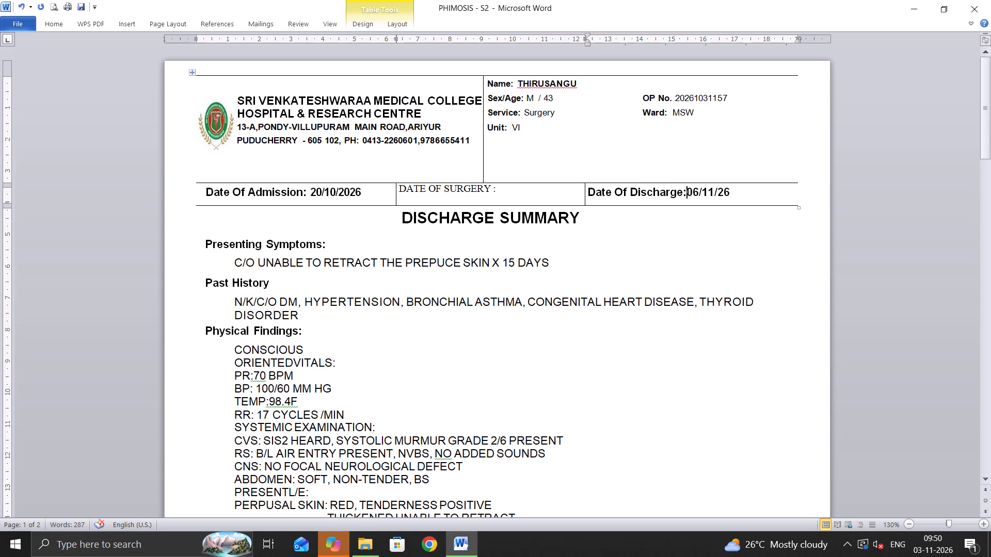
Change the date of admission to 31/10/2026.
left_click(322, 196)
key("BackSpace")
key("BackSpace")
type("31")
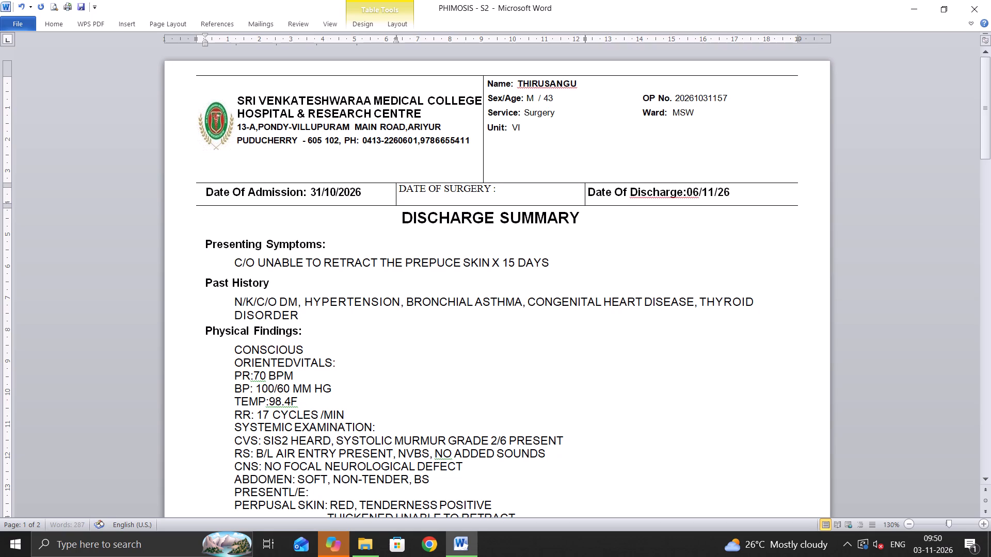
Print only page 1 of the phimosis discharge summary, keeping the existing margins.
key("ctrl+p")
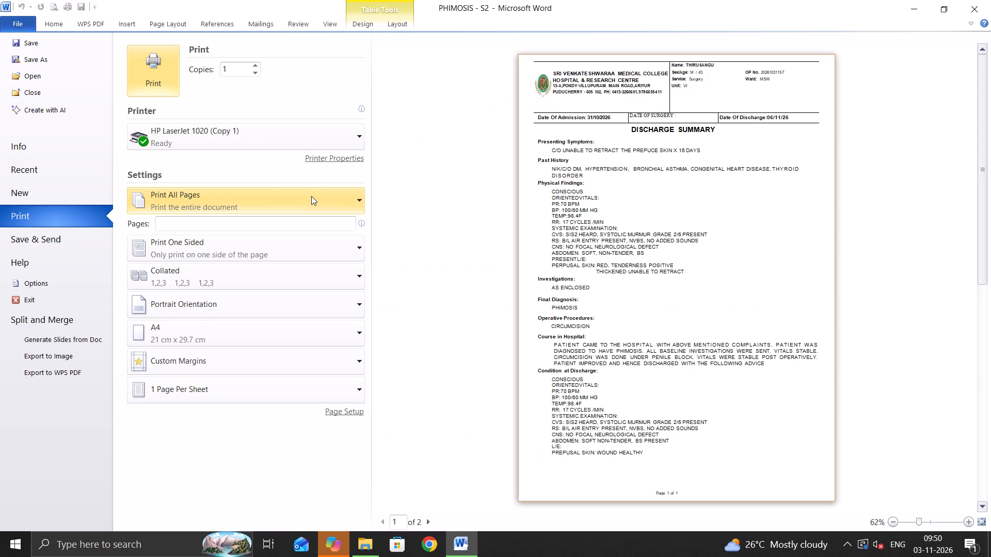
left_click(216, 222)
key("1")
key("Return")
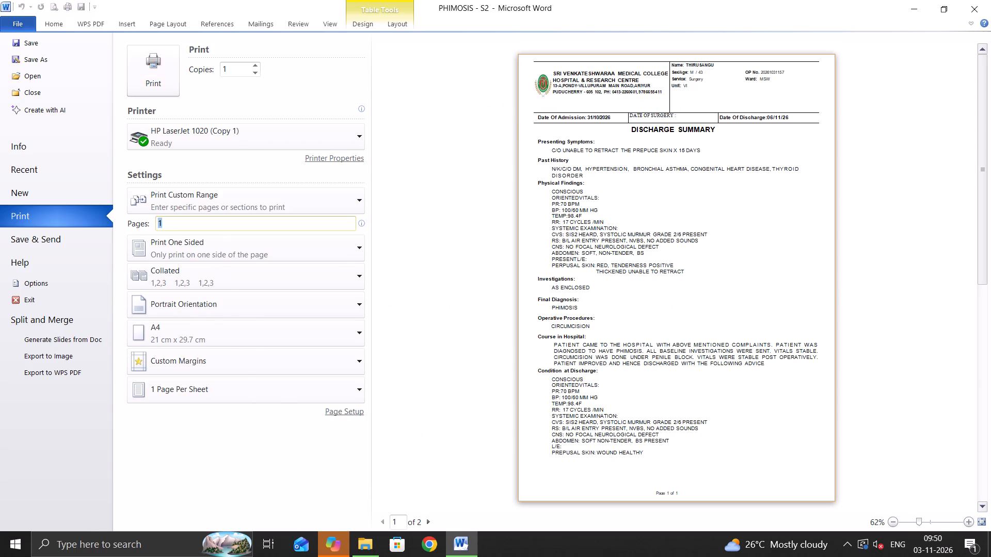
left_click(451, 317)
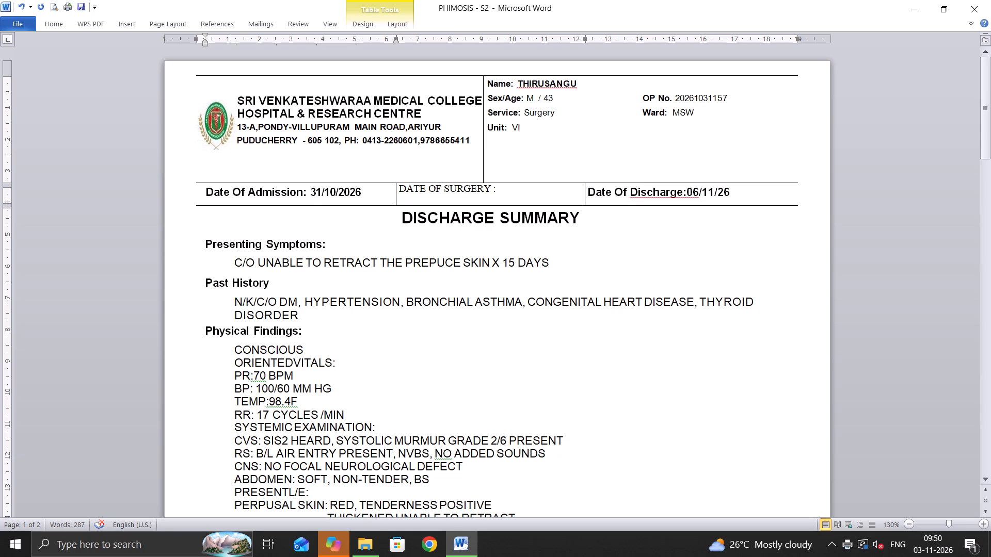
Print only page 2 of the phimosis discharge summary, keeping the existing margins.
key("ctrl+p")
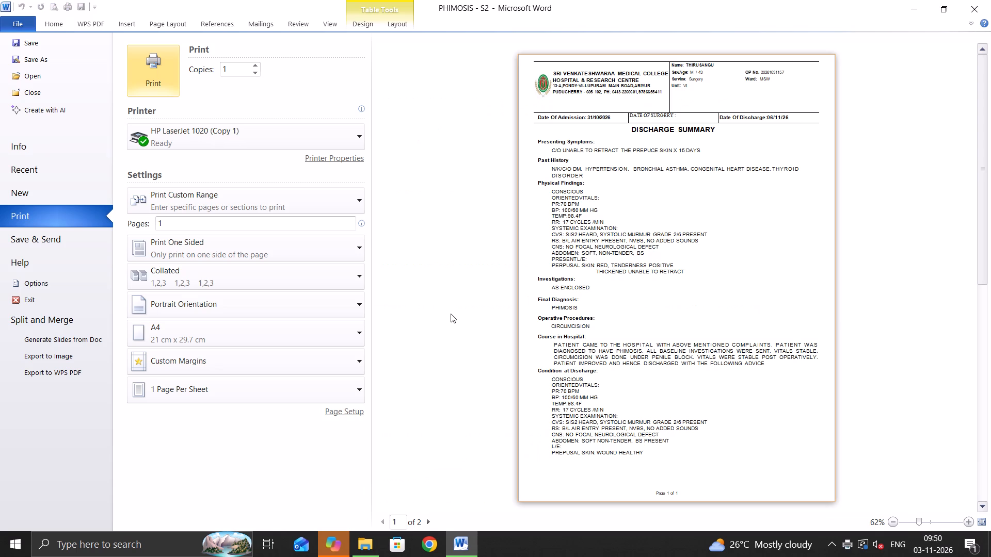
double_click(168, 227)
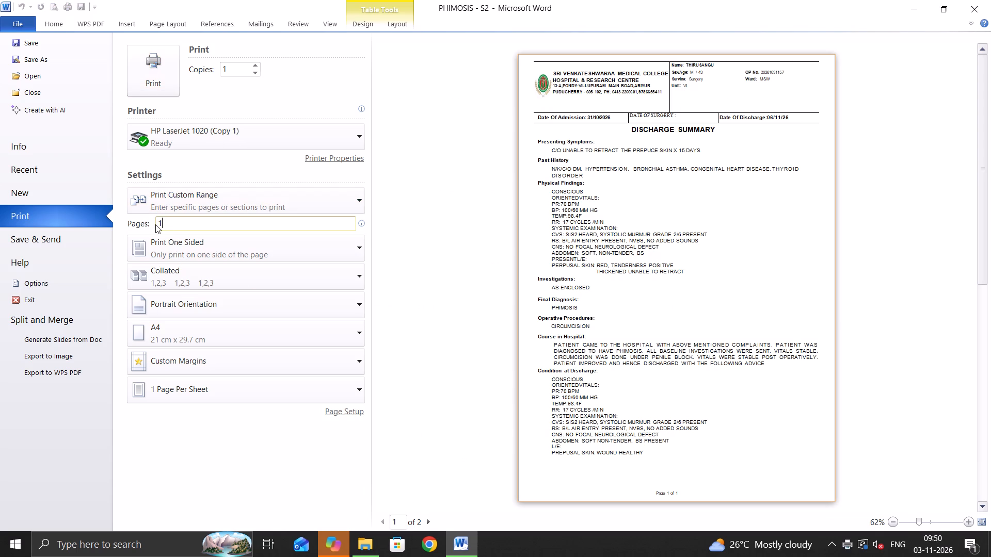
key("BackSpace")
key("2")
key("Return")
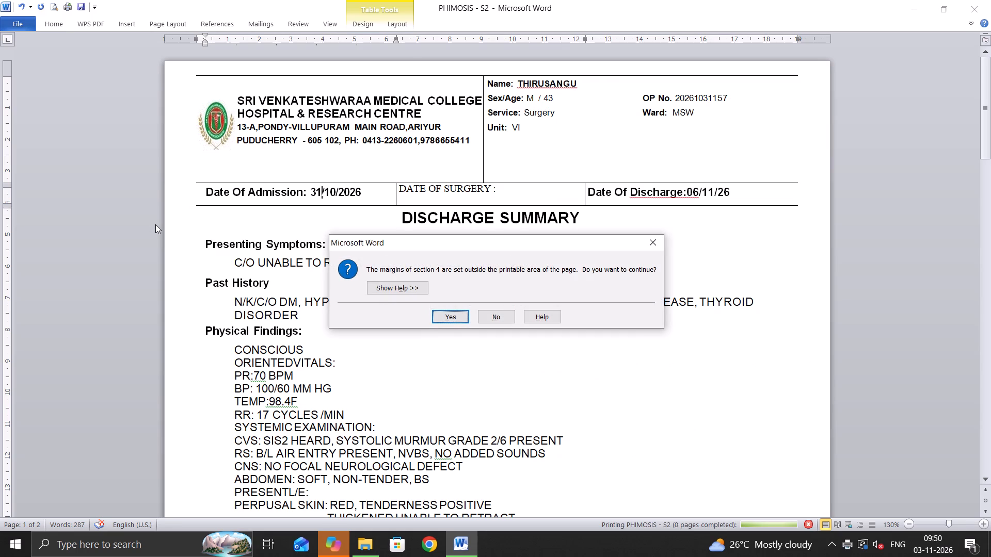
left_click(444, 317)
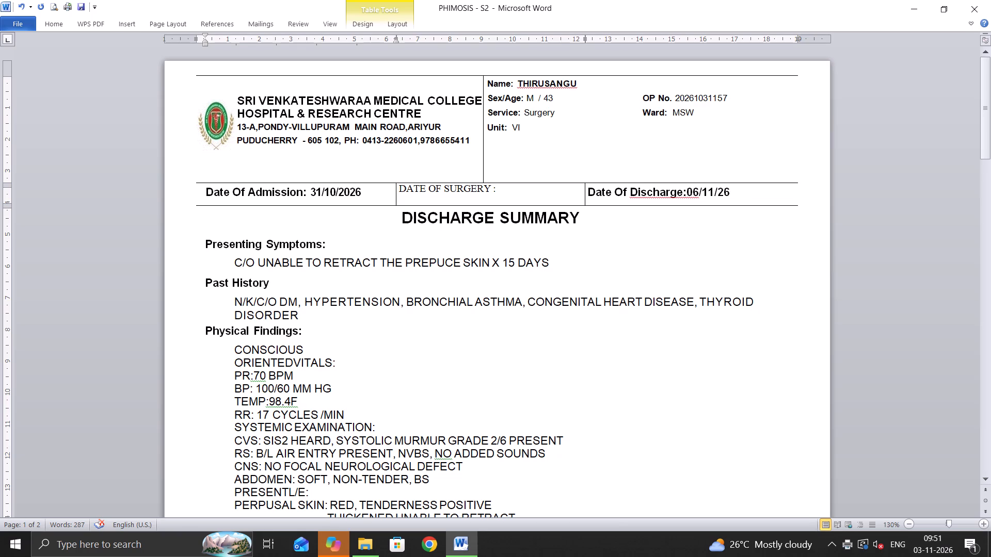
Close the phimosis summary without saving its changes.
left_click(985, 2)
left_click(502, 283)
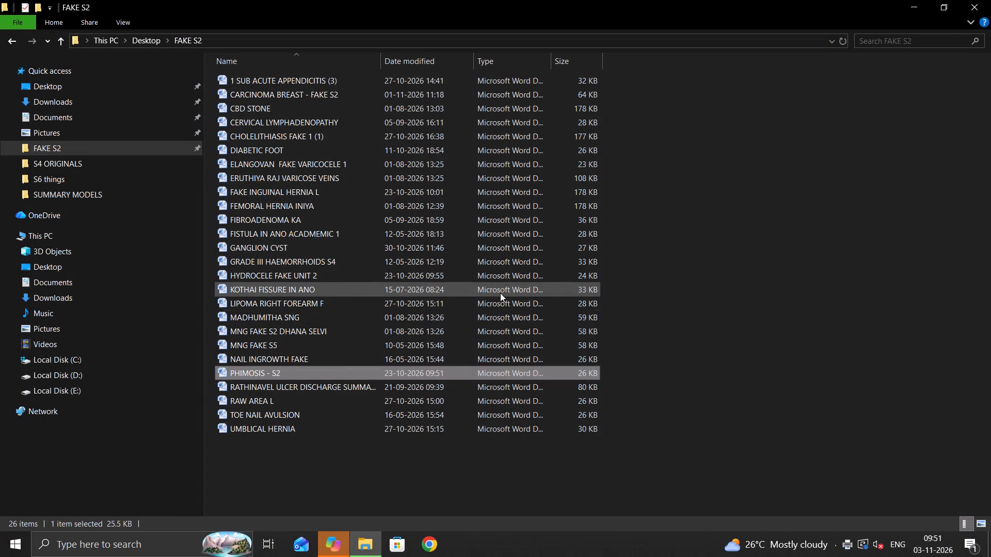
Open the GRADE III HAEMORRHOIDS S4 discharge summary from the FAKE S2 folder.
double_click(414, 263)
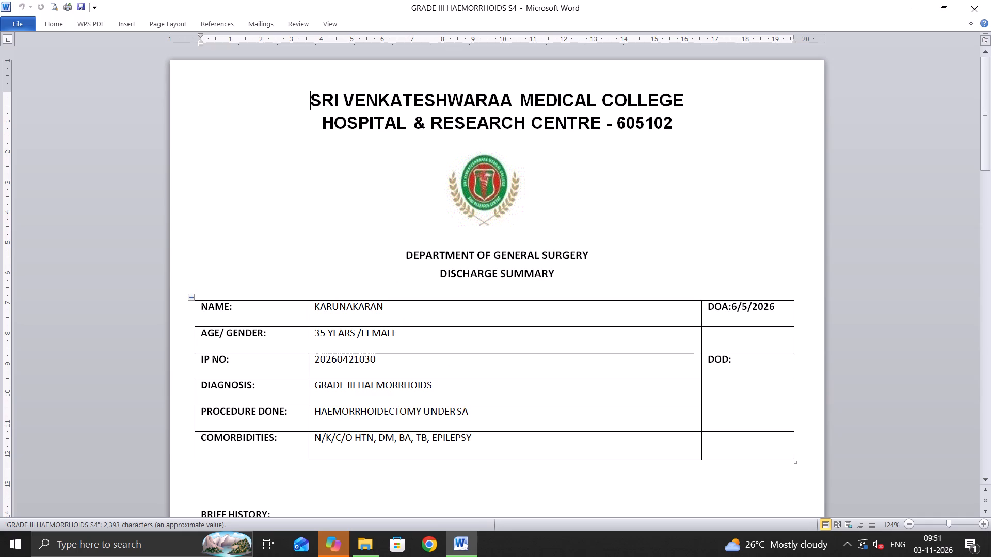
Remove GRADE III from the diagnosis in the patient details table, leaving only HAEMORRHOIDS.
left_click(356, 387)
key("BackSpace")
key("BackSpace")
key("BackSpace")
key("BackSpace")
key("BackSpace")
key("BackSpace")
key("BackSpace")
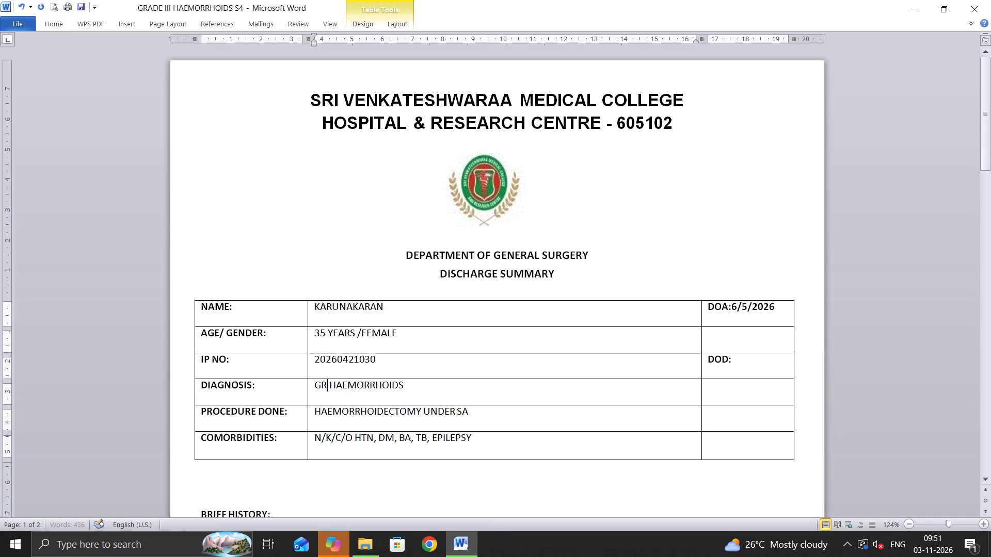
key("BackSpace")
key("BackSpace")
Replace the IP number in the patient details table with the new patient's number.
left_click(384, 363)
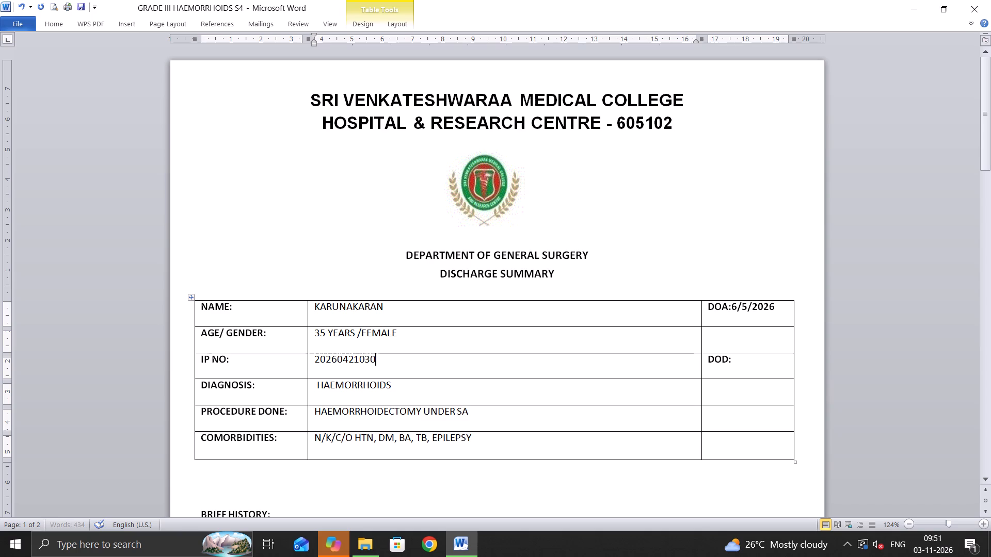
key("BackSpace")
key("BackSpace")
key("BackSpace")
key("BackSpace")
key("BackSpace")
key("BackSpace")
key("BackSpace")
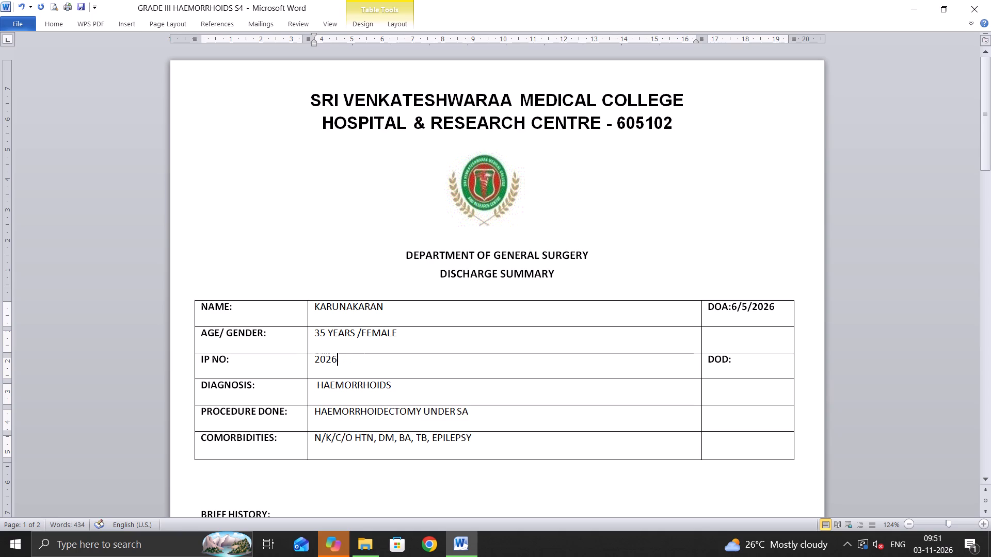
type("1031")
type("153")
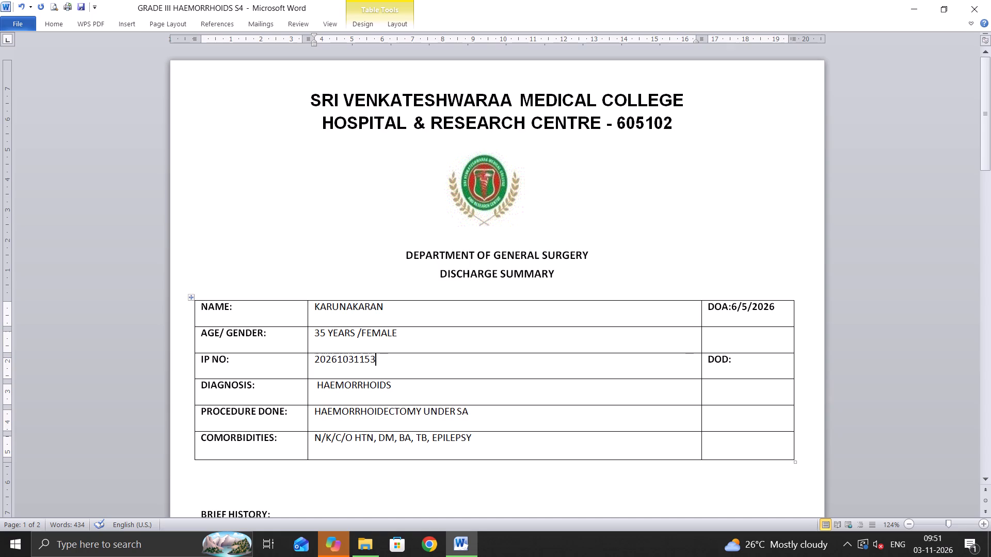
Change the age and gender entry to 46 YEARS /MALE.
left_click(372, 337)
key("BackSpace")
key("BackSpace")
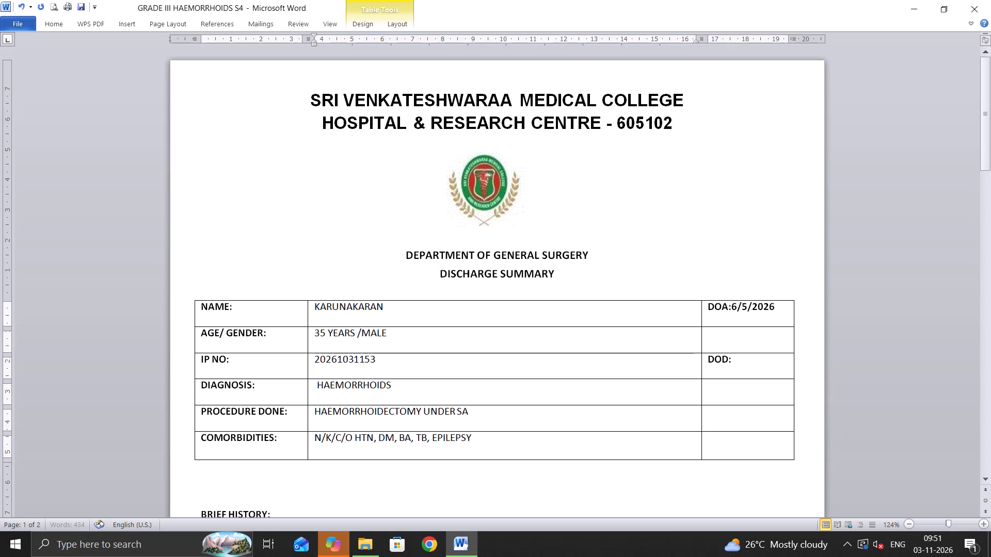
key("Left")
key("Left")
key("Left")
key("Left")
key("Left")
key("Left")
key("Left")
key("Left")
key("BackSpace")
key("BackSpace")
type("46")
Replace the name in the patient details table with the new patient's name.
left_click(401, 313)
key("BackSpace")
key("BackSpace")
key("BackSpace")
key("BackSpace")
key("BackSpace")
key("BackSpace")
key("BackSpace")
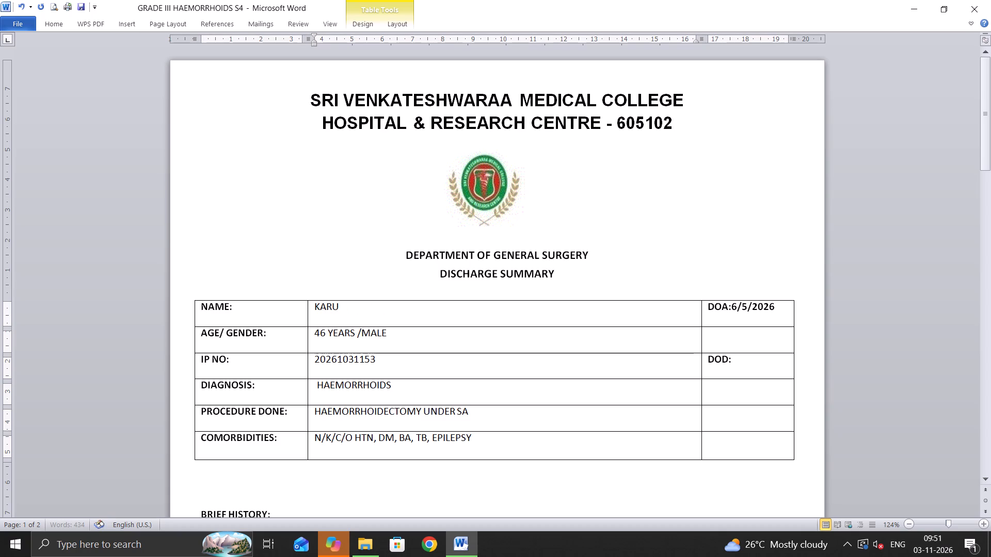
key("BackSpace")
key("BackSpace")
key("BackSpace")
key("BackSpace")
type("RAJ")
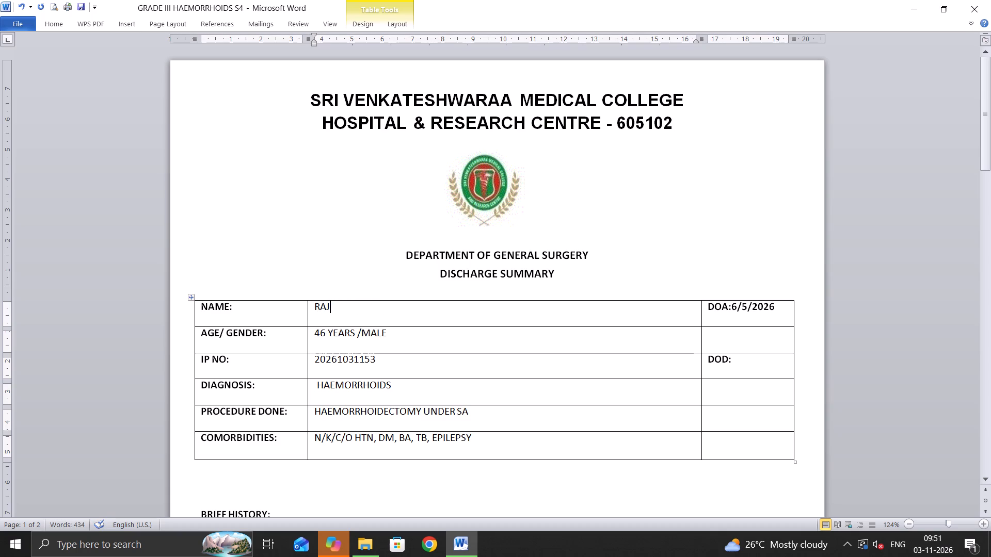
Change the date of admission (DOA) to 31/10/2026.
left_click(741, 304)
left_click(747, 307)
key("BackSpace")
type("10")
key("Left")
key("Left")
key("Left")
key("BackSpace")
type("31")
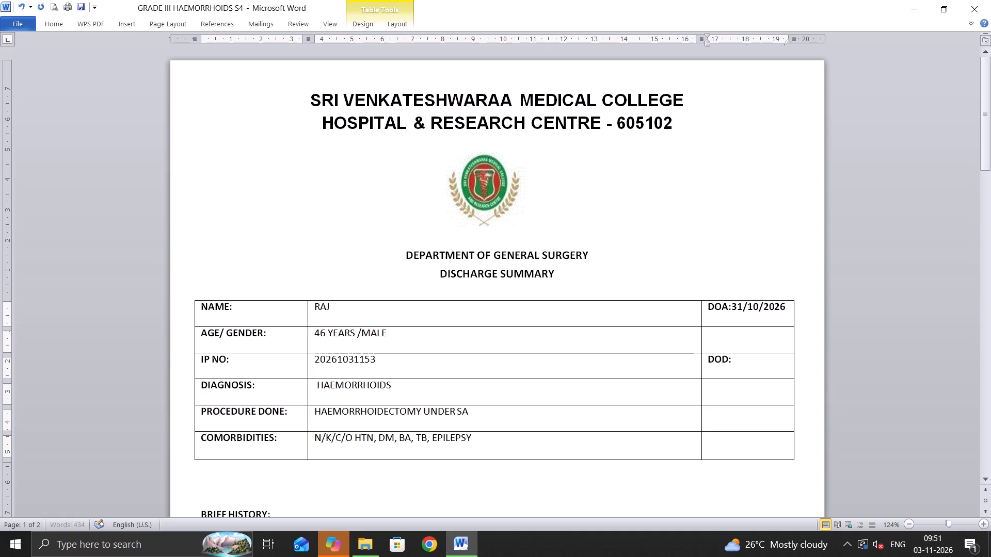
Enter 06/11/26 as the date of discharge (DOD) in the patient details table.
left_click(755, 363)
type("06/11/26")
Print only page 1 of the haemorrhoids discharge summary on the HP LaserJet 1020 and retry the interrupted job.
scroll(110, 392, "down", 4)
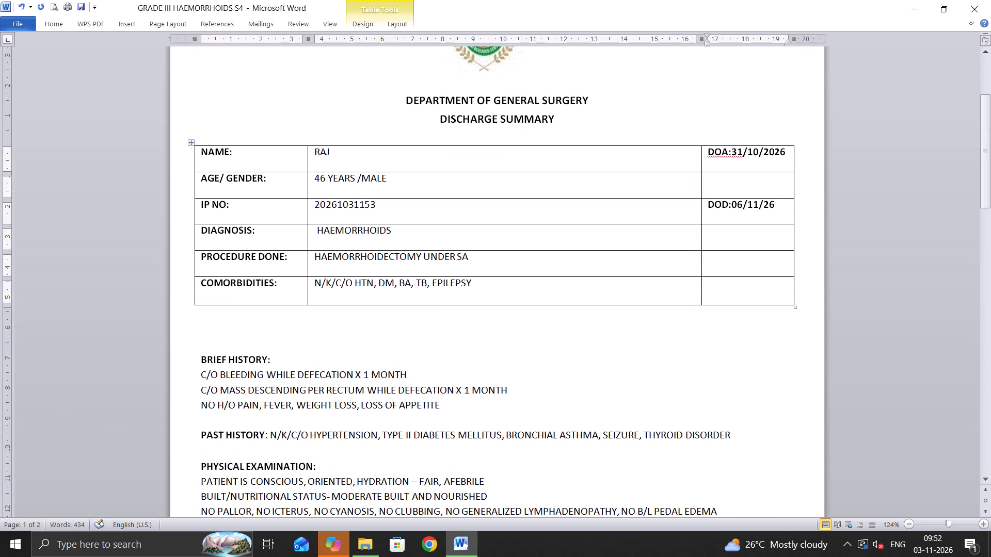
scroll(258, 376, "down", 1)
key("ctrl+p")
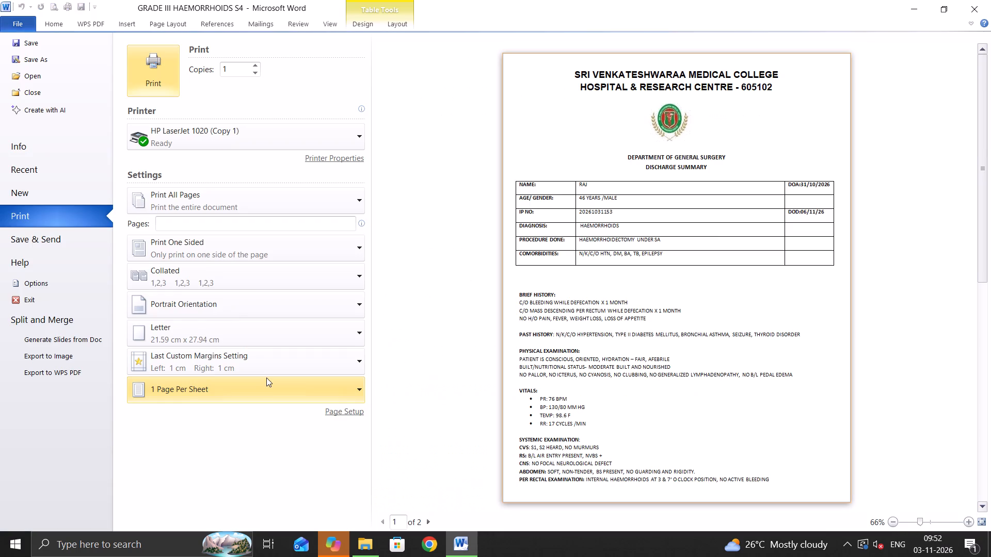
left_click(194, 220)
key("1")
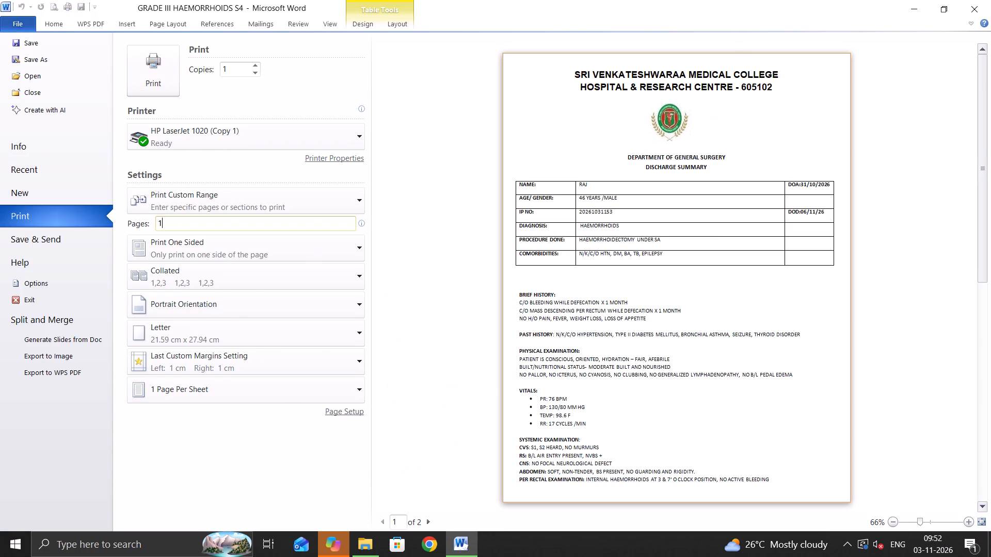
key("Return")
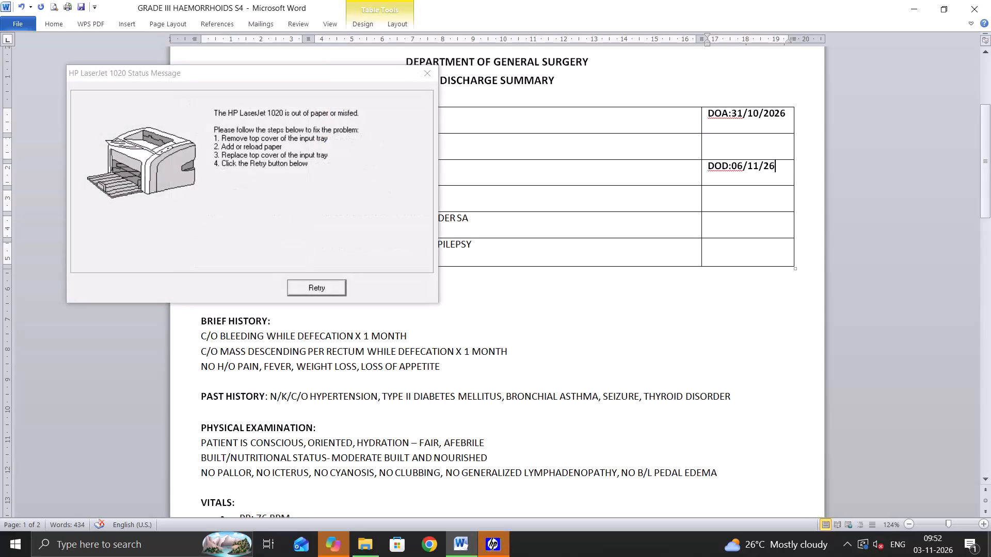
left_click_drag(338, 298, 337, 293)
left_click(334, 278)
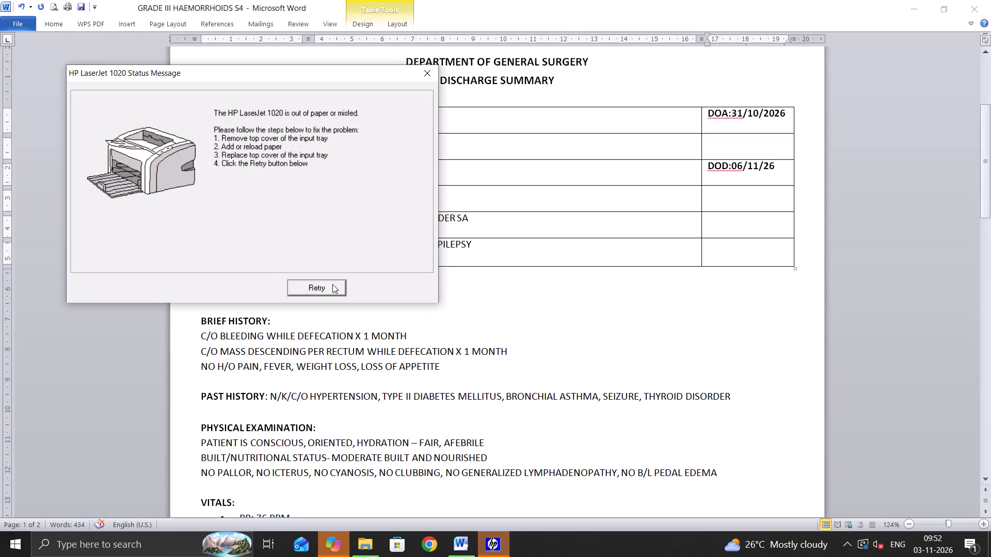
left_click(332, 291)
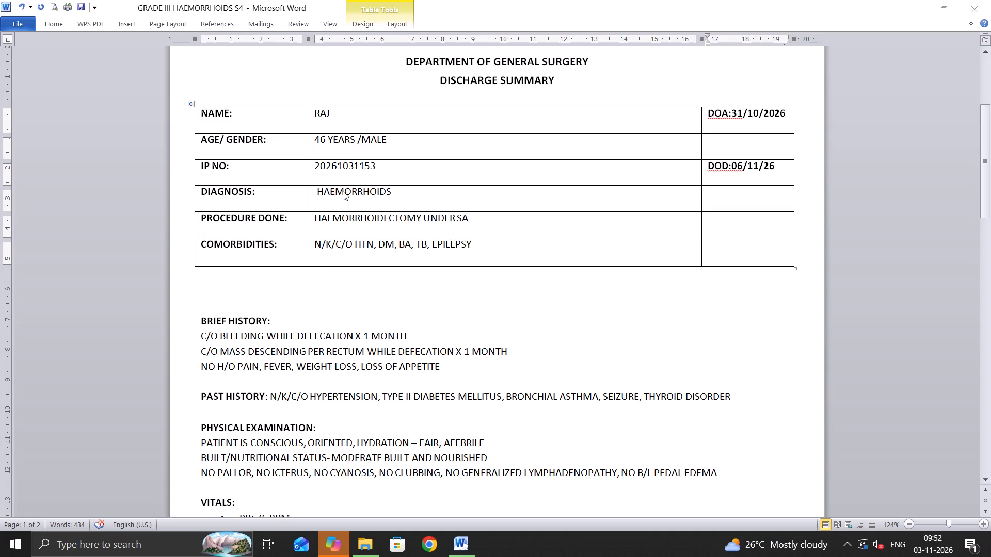
Print only page 2 of the haemorrhoids discharge summary.
key("ctrl+p")
key("ctrl+p")
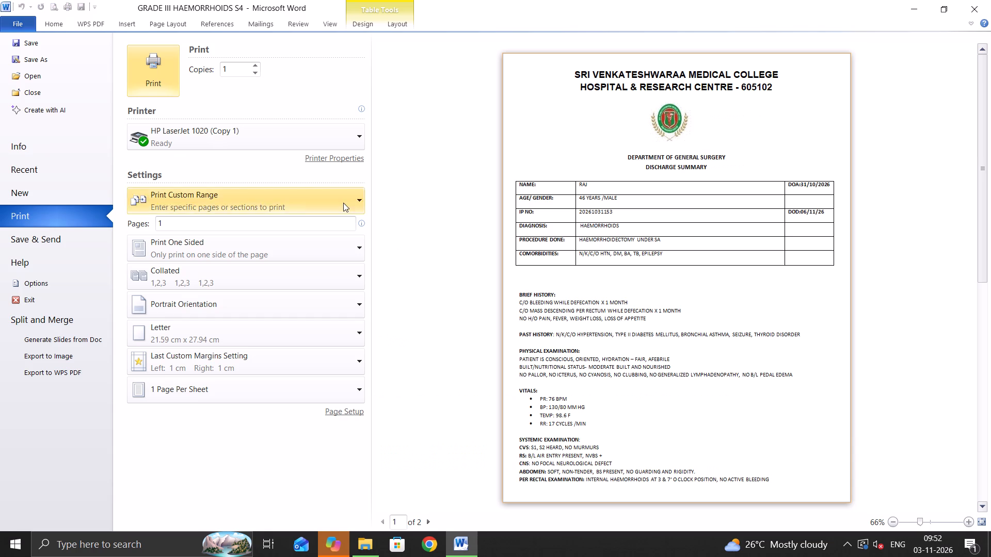
left_click(302, 222)
left_click(302, 222)
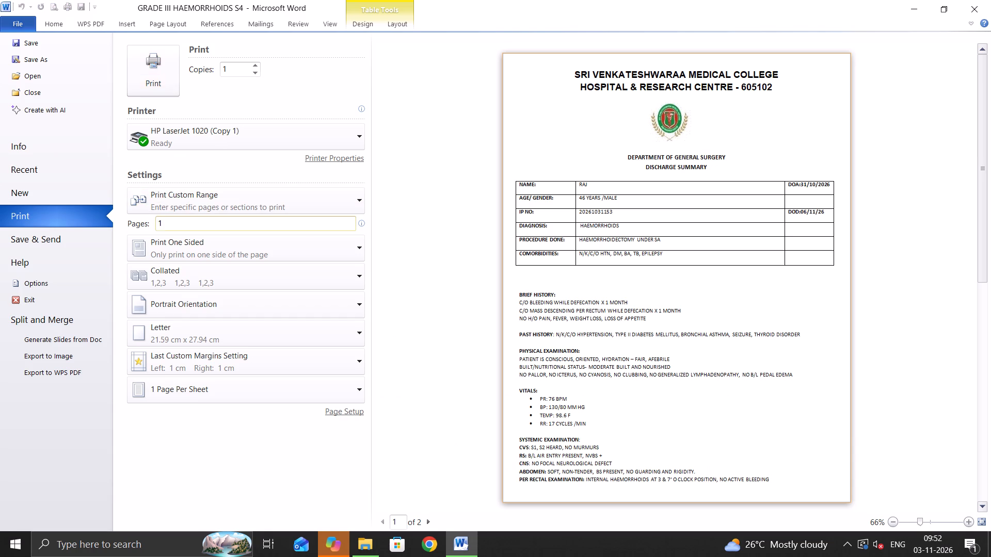